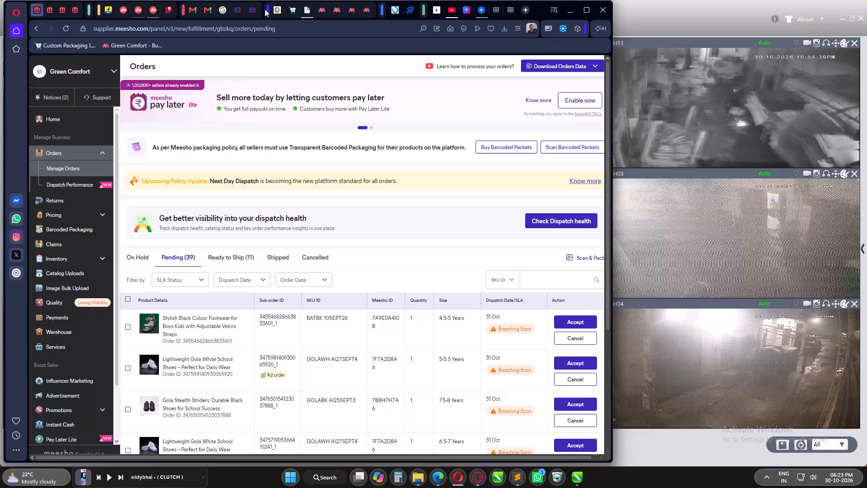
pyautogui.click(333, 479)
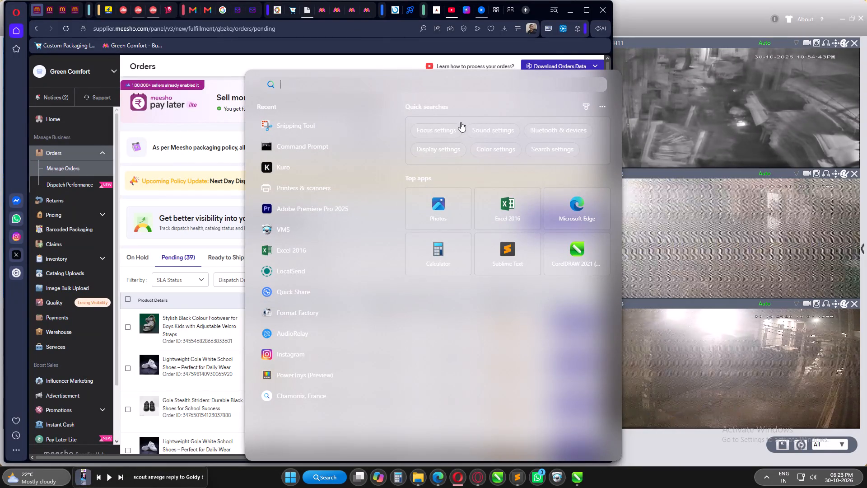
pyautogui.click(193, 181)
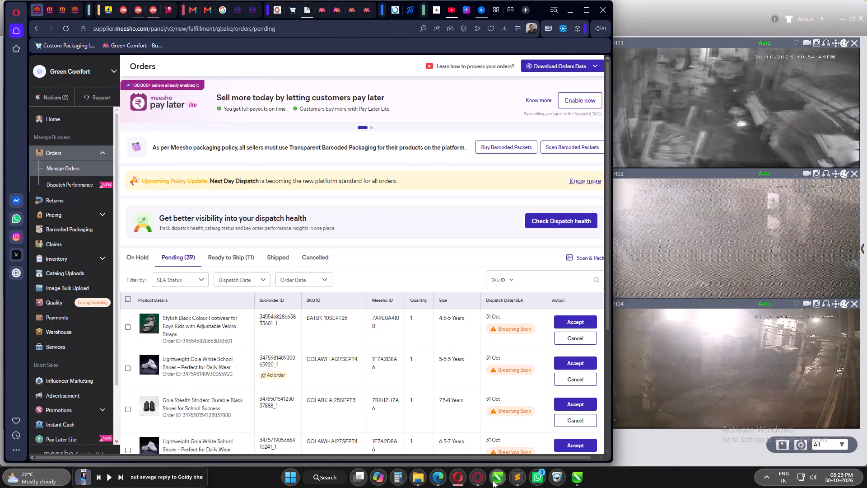
# Close the two open File Explorer windows.
pyautogui.click(417, 478)
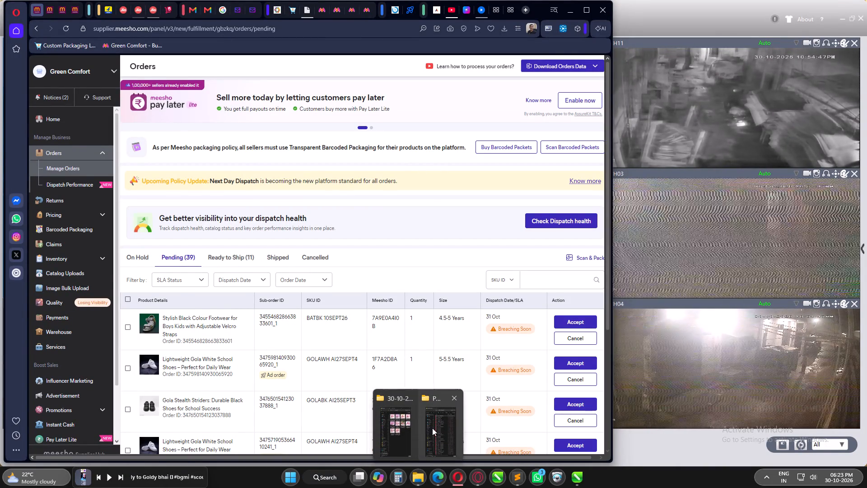
pyautogui.click(449, 403)
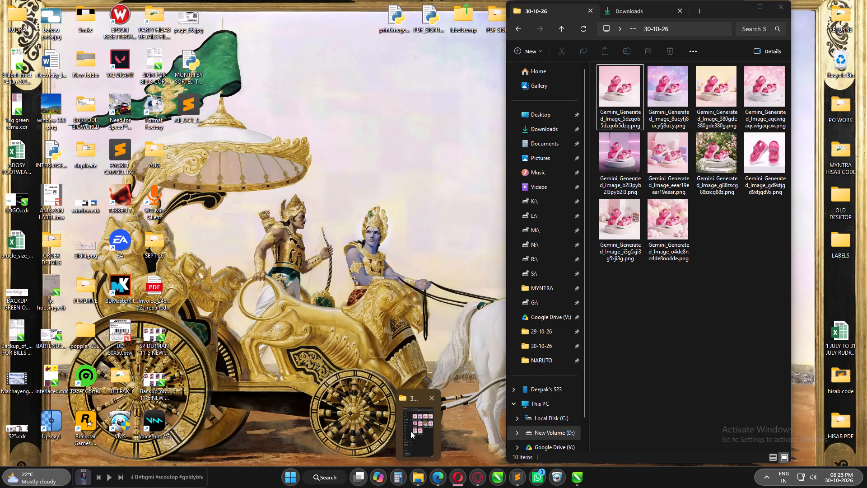
pyautogui.click(432, 397)
# Open the gola,sswh.xlsx workbook from the Downloads folder.
pyautogui.click(415, 472)
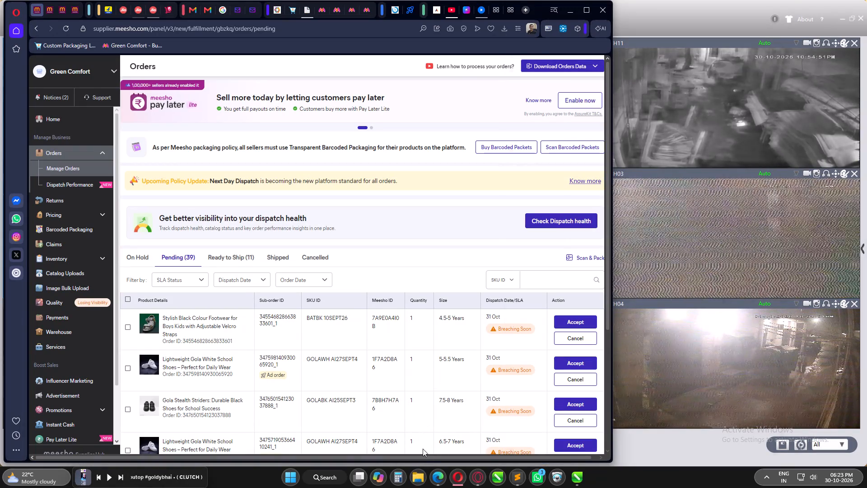
pyautogui.click(556, 128)
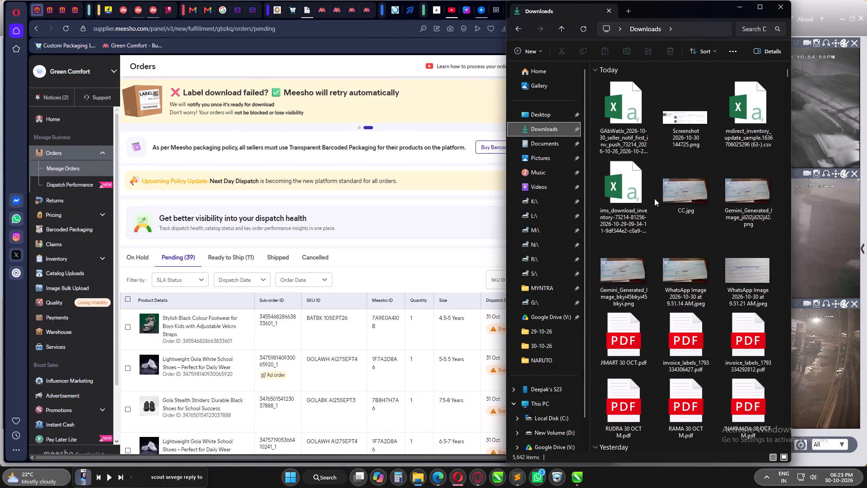
pyautogui.scroll(1, 672, 224)
pyautogui.scroll(-2, 672, 224)
pyautogui.doubleClick(643, 224)
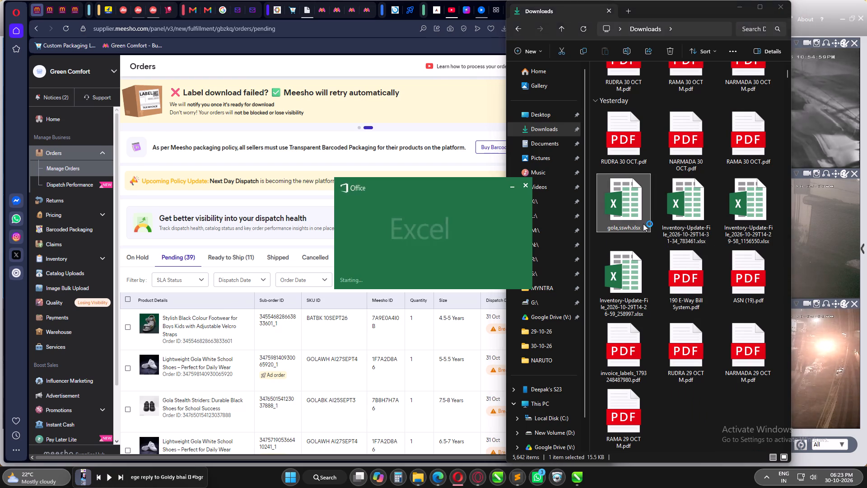
pyautogui.click(529, 322)
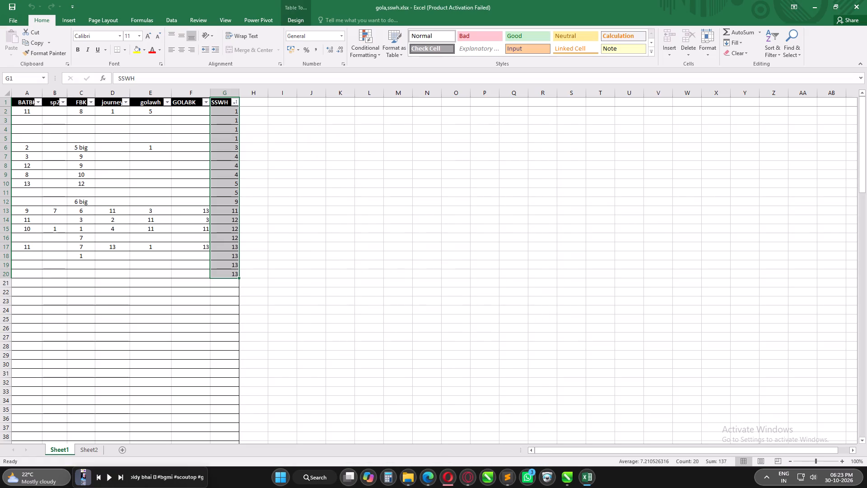
# Restore the workbook window to its smaller size and place it beside the Meesho orders page.
pyautogui.click(841, 11)
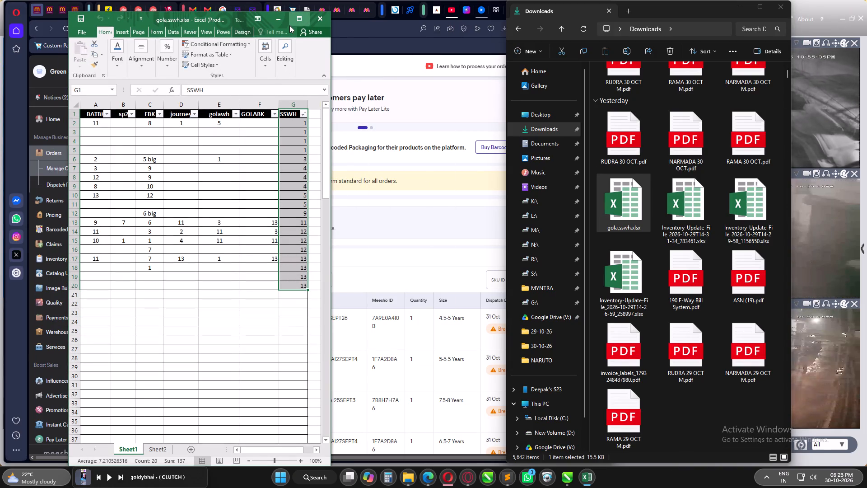
pyautogui.moveTo(290, 26); pyautogui.dragTo(831, 8)
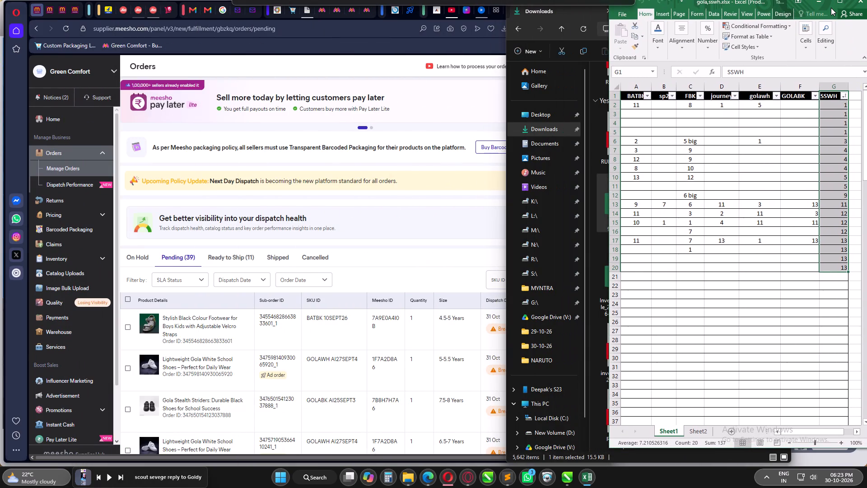
pyautogui.moveTo(831, 8); pyautogui.dragTo(823, 14)
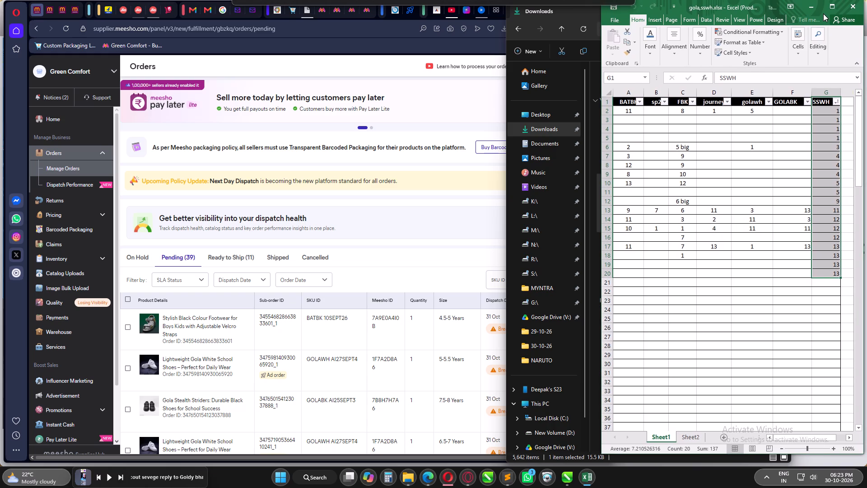
pyautogui.moveTo(823, 14); pyautogui.dragTo(826, 14)
# Clear the old entries below the header row on Sheet1, range A2:G21.
pyautogui.click(632, 116)
pyautogui.scroll(4, 671, 199)
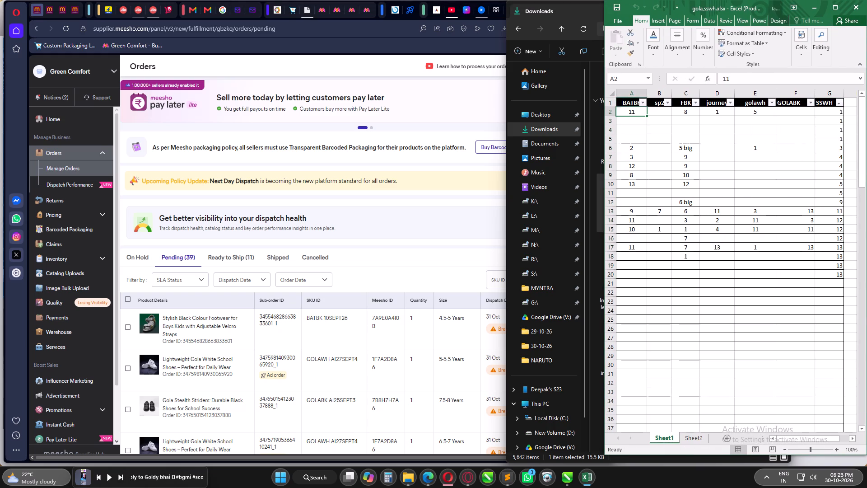
pyautogui.scroll(9, 671, 199)
pyautogui.moveTo(638, 114); pyautogui.dragTo(832, 146)
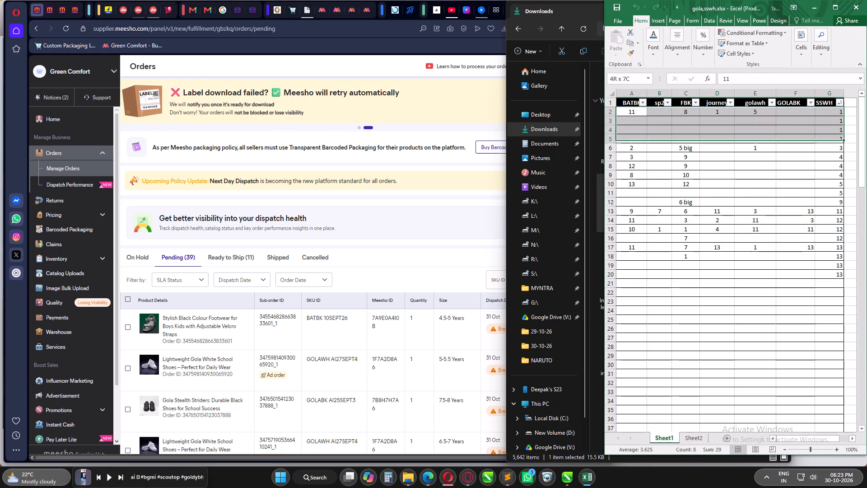
pyautogui.moveTo(832, 146); pyautogui.dragTo(831, 285)
pyautogui.press('Delete')
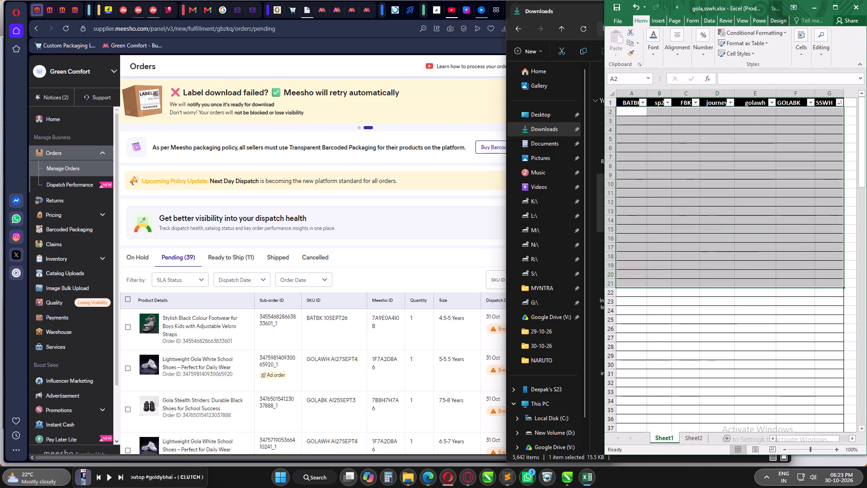
pyautogui.click(737, 270)
# Switch to the browser and narrow its window so it fits alongside the workbook.
pyautogui.click(452, 199)
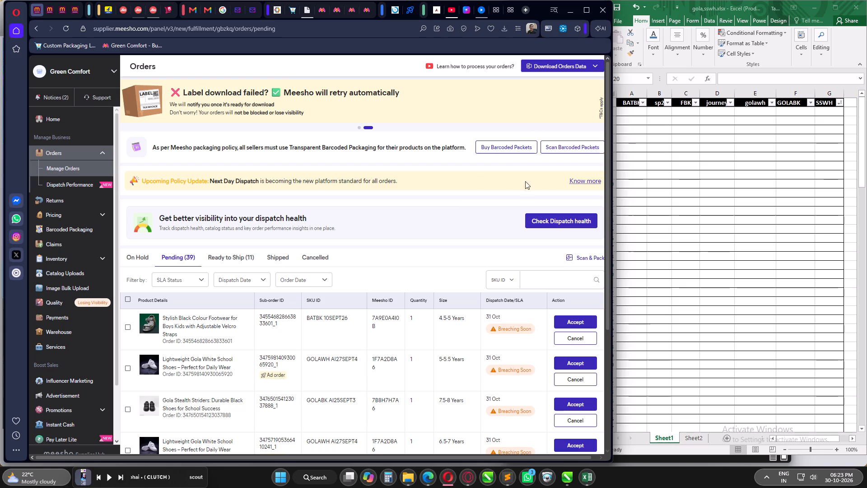
pyautogui.moveTo(613, 202); pyautogui.dragTo(602, 204)
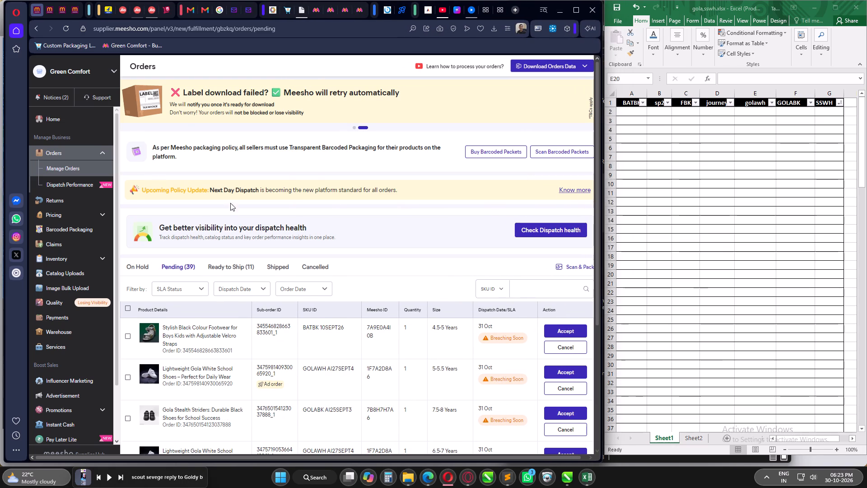
# Refresh the pending orders list on the Meesho supplier panel.
pyautogui.click(64, 196)
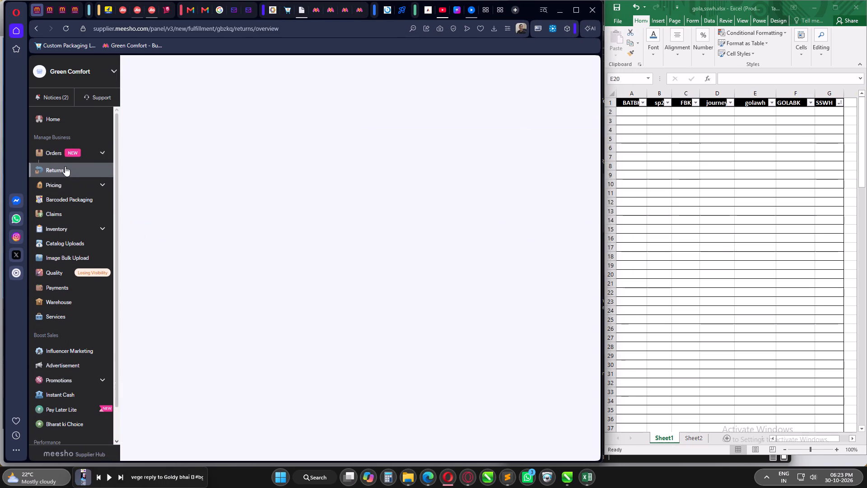
pyautogui.click(53, 150)
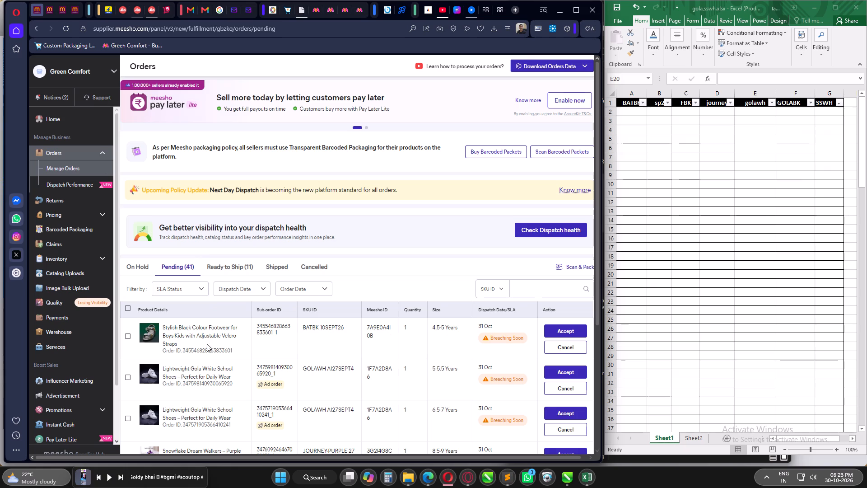
pyautogui.press('F5')
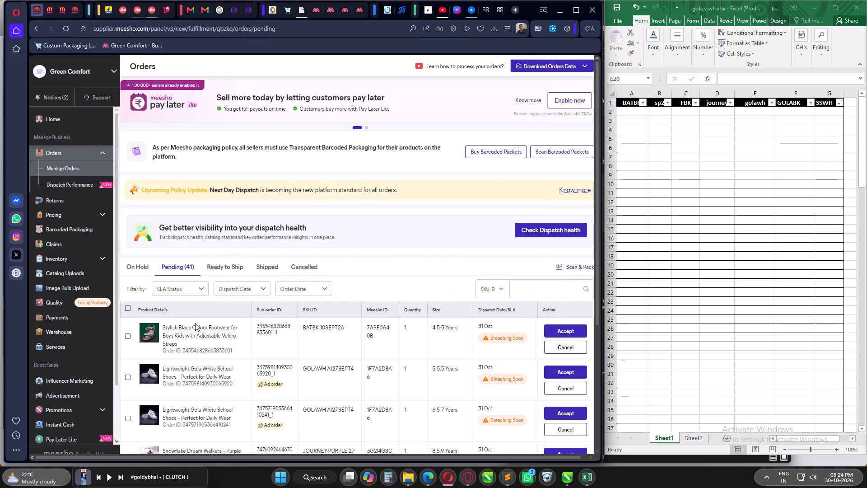
# In the workbook, enter 10 in the first BATBK row for the 4.5-5 Years BATBK order.
pyautogui.moveTo(596, 277); pyautogui.dragTo(611, 424)
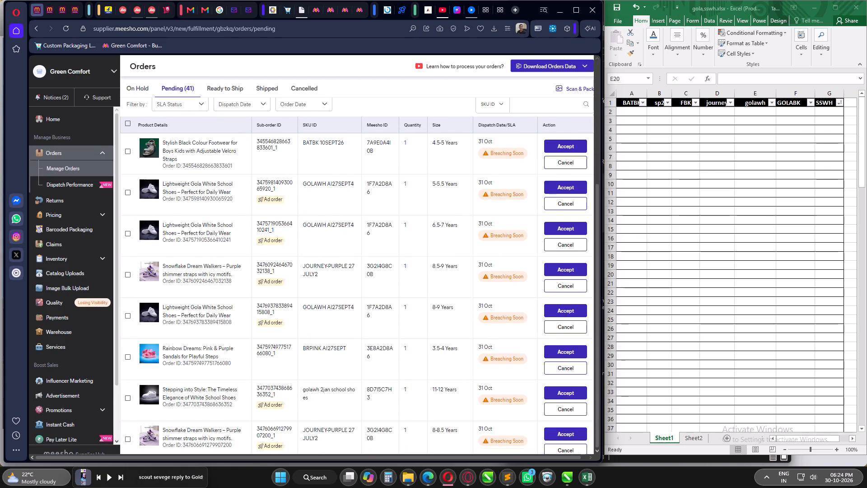
pyautogui.click(662, 145)
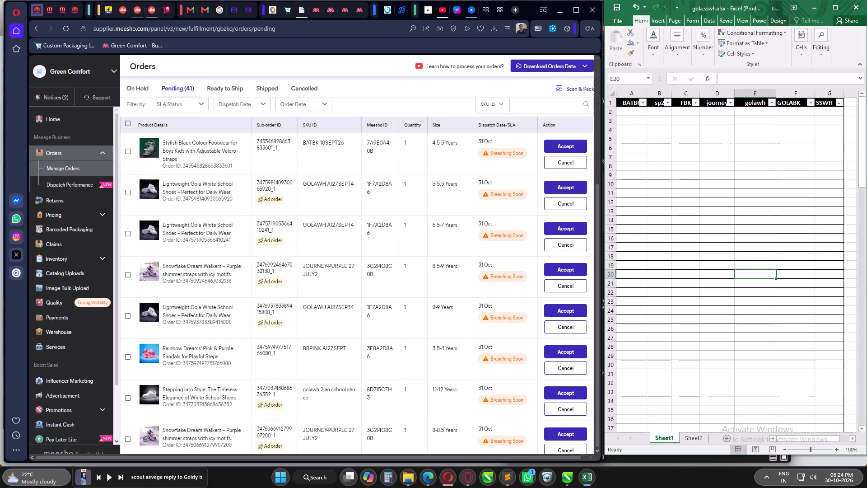
pyautogui.click(634, 114)
pyautogui.write('10')
pyautogui.press('Return')
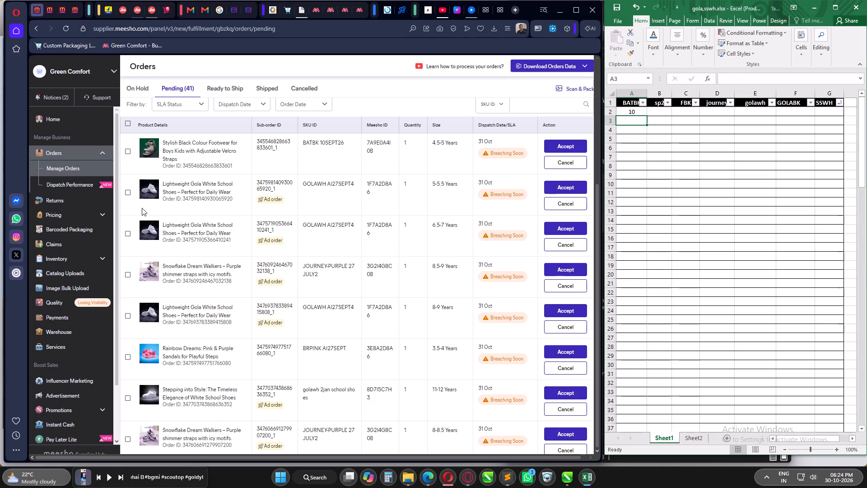
# Enter the white Gola school shoe order sizes 11, 12, 1 and 4 down the golawh column from E2.
pyautogui.click(747, 111)
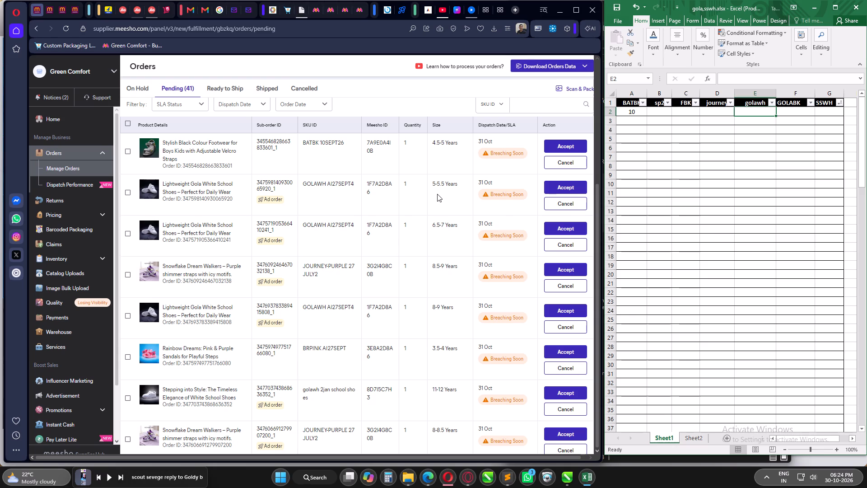
pyautogui.write('11')
pyautogui.press('Return')
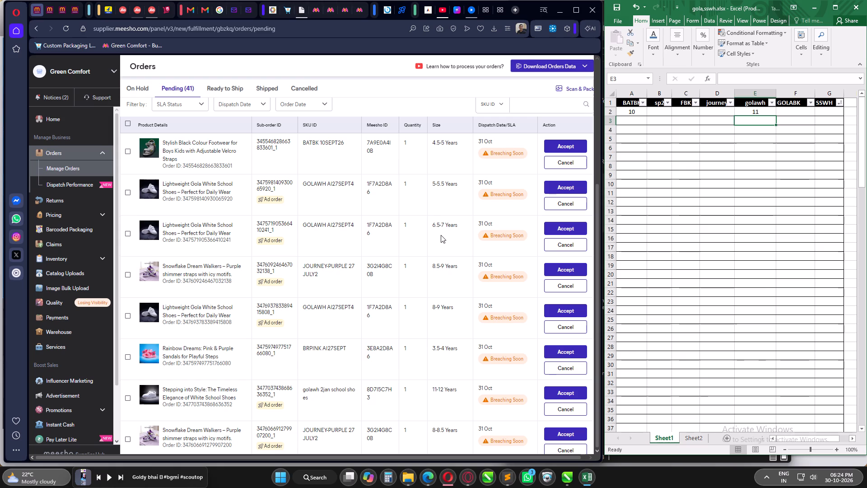
pyautogui.write('12')
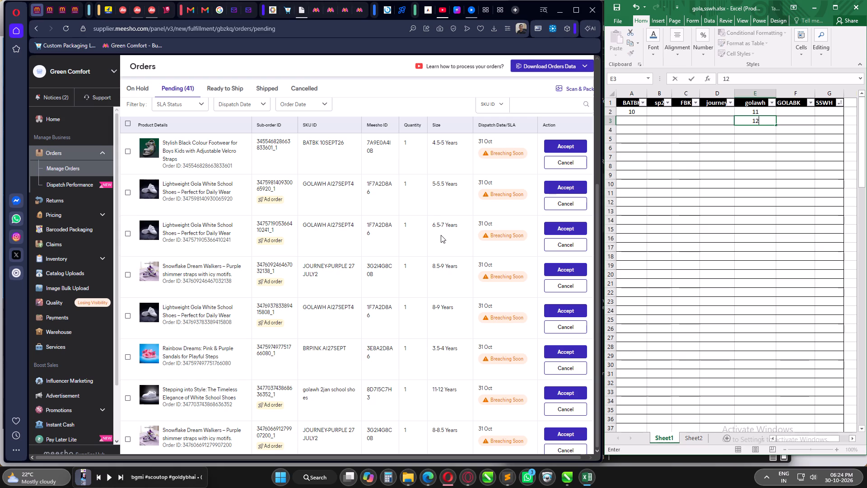
pyautogui.press('Return')
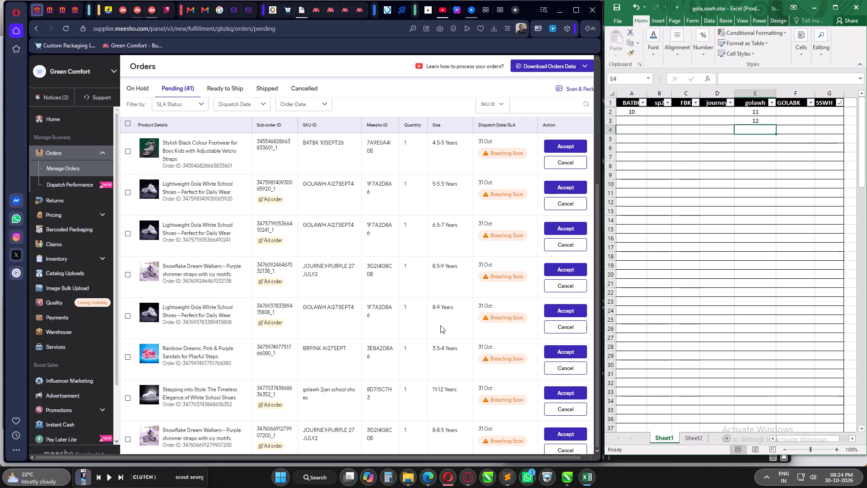
pyautogui.press('1')
pyautogui.press('Return')
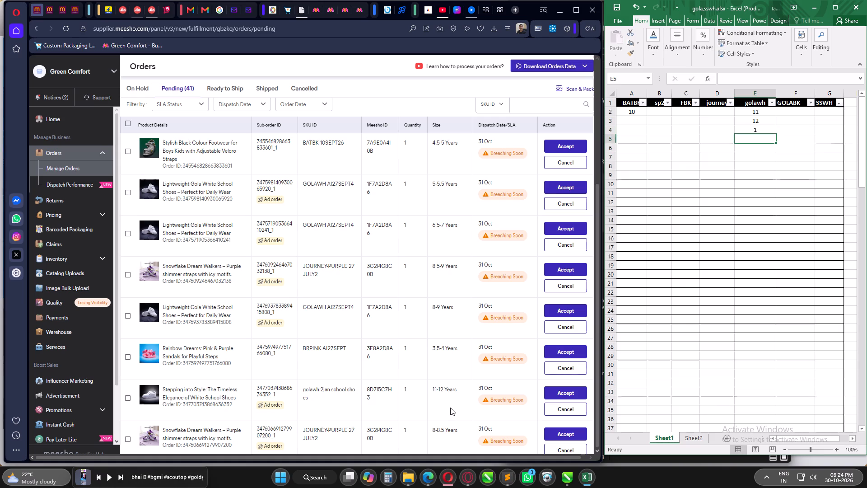
pyautogui.press('4')
pyautogui.press('Return')
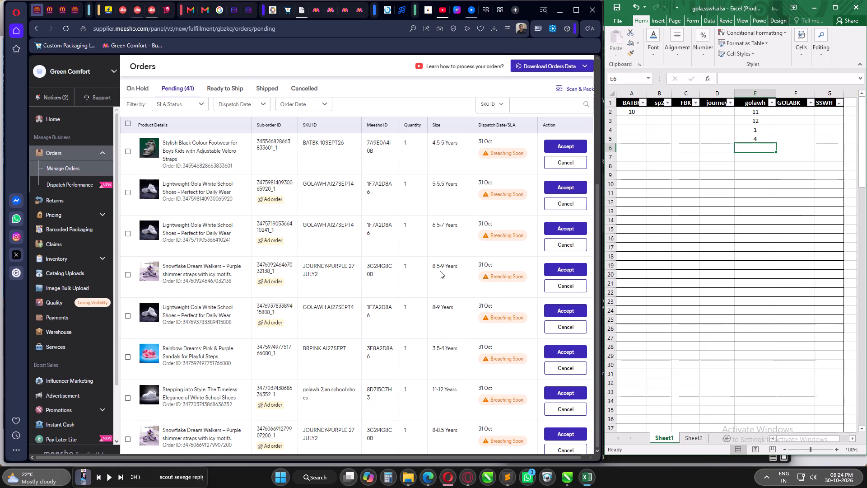
# Enter size 1 in both D2 and D3 of the journey column for the two JOURNEY-PURPLE orders.
pyautogui.press('Left')
pyautogui.press('Left')
pyautogui.press('Up')
pyautogui.press('Up')
pyautogui.press('Up')
pyautogui.press('Up')
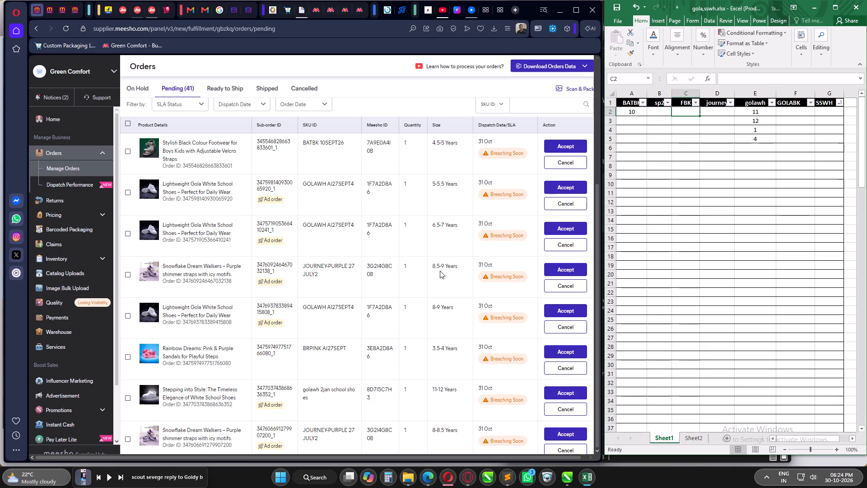
pyautogui.press('Right')
pyautogui.press('1')
pyautogui.press('Return')
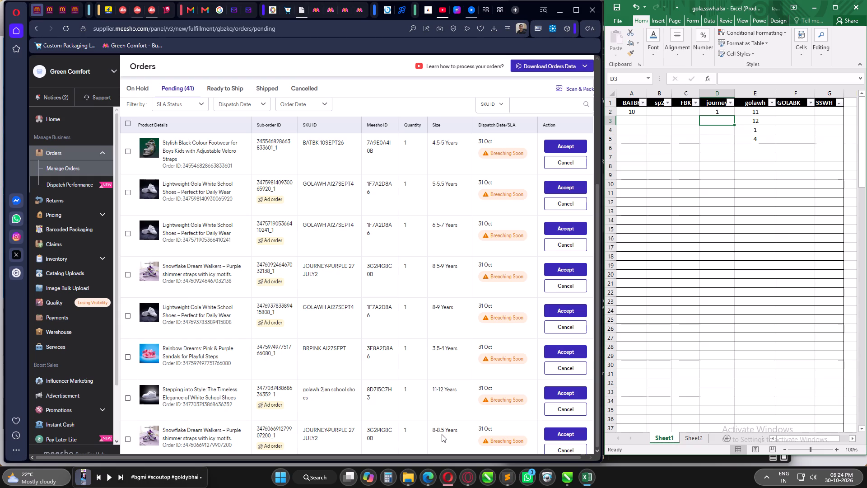
pyautogui.press('1')
pyautogui.press('Return')
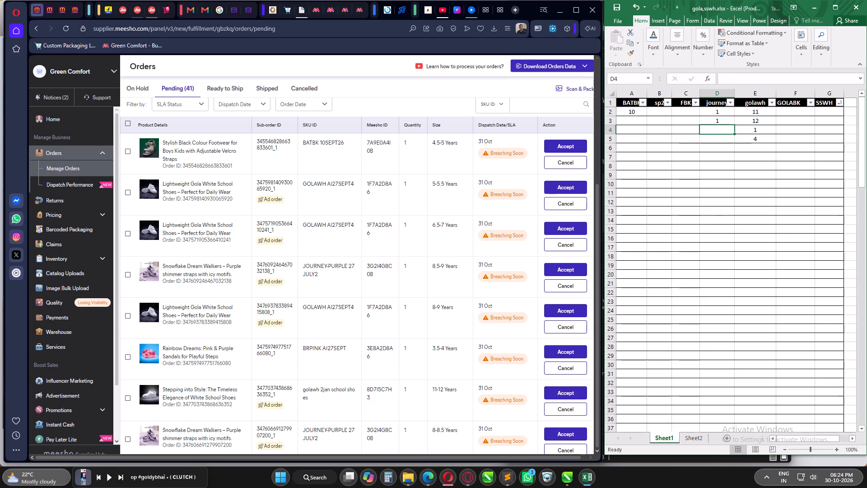
# Enter sizes 13, 4 and 5 in E6 to E8 of the golawh column for the next three white Gola shoe orders.
pyautogui.doubleClick(261, 433)
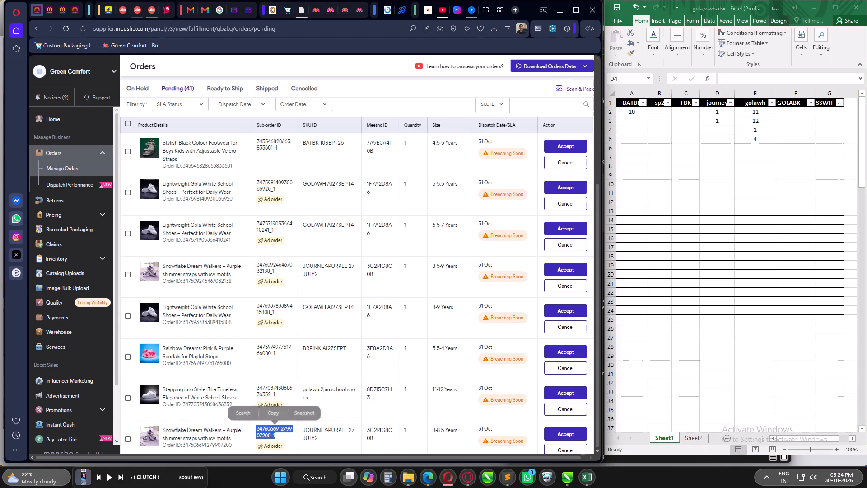
pyautogui.scroll(-4, 324, 380)
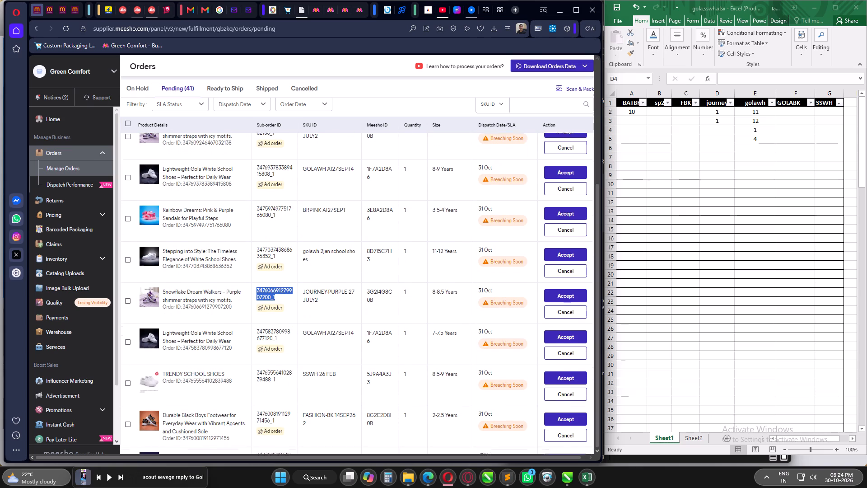
pyautogui.scroll(-1, 324, 380)
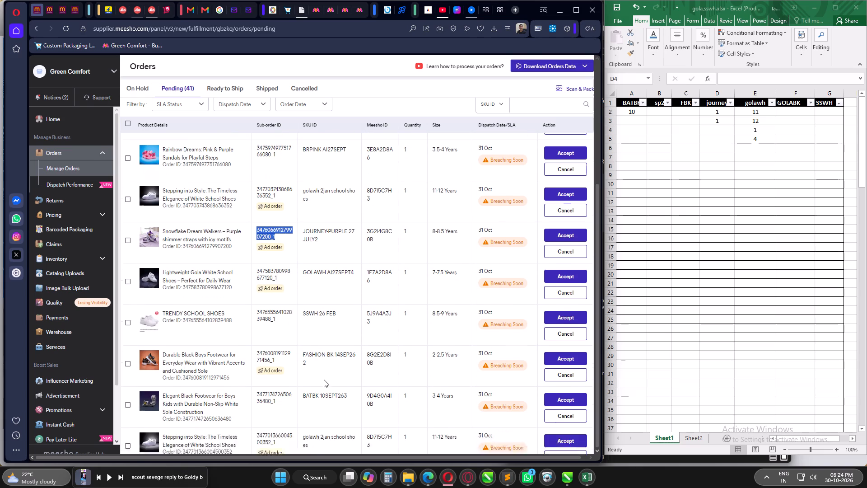
pyautogui.scroll(-2, 324, 380)
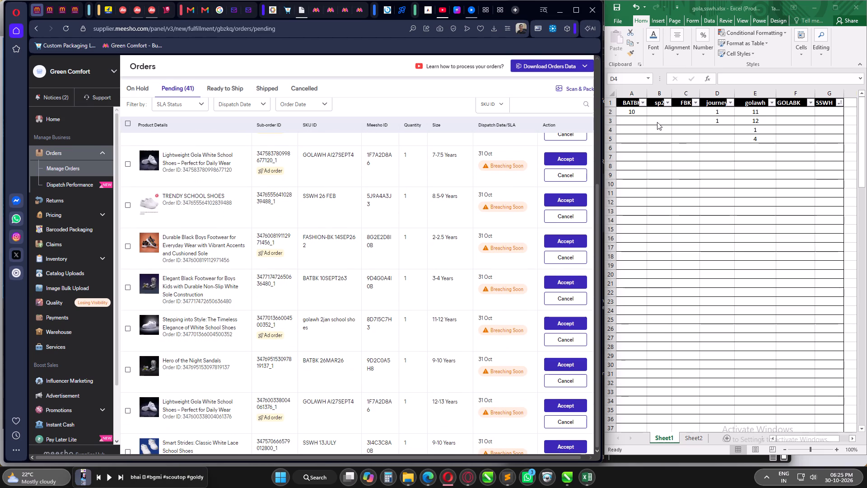
pyautogui.click(758, 142)
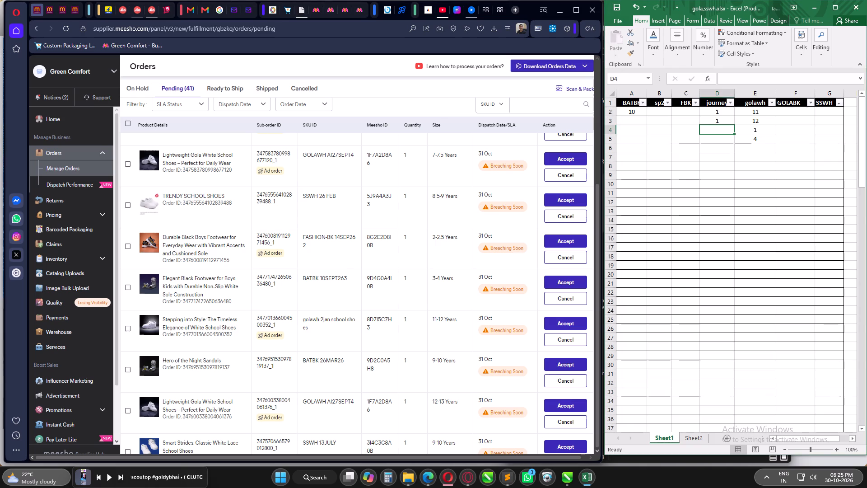
pyautogui.click(755, 147)
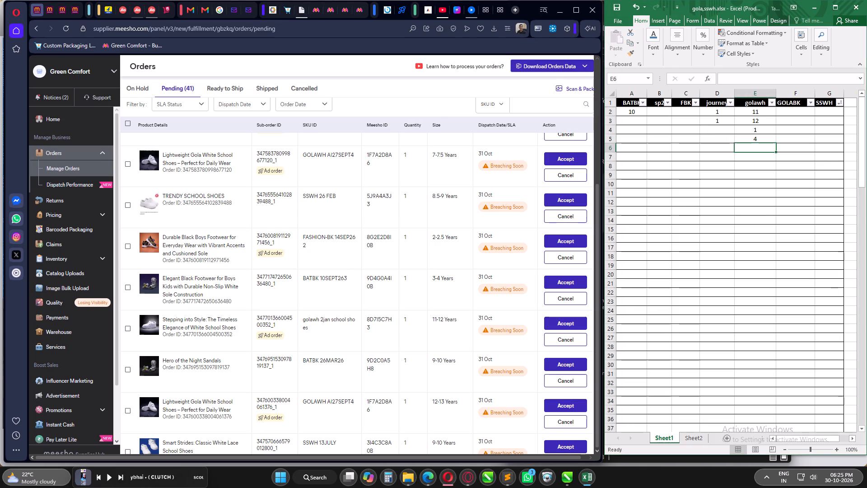
pyautogui.write('13')
pyautogui.press('Return')
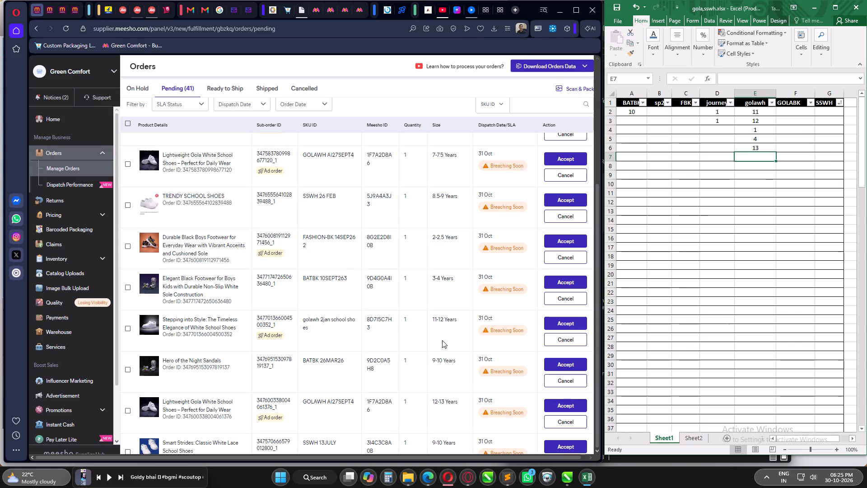
pyautogui.press('4')
pyautogui.press('Return')
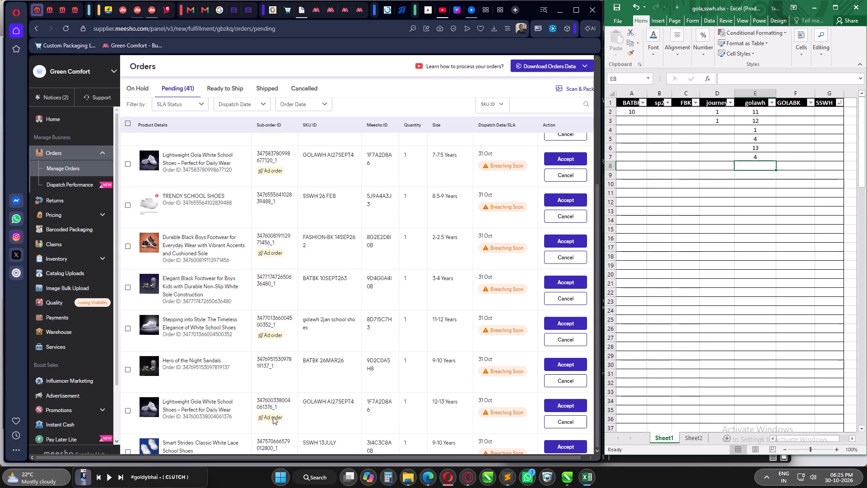
pyautogui.press('5')
pyautogui.press('Return')
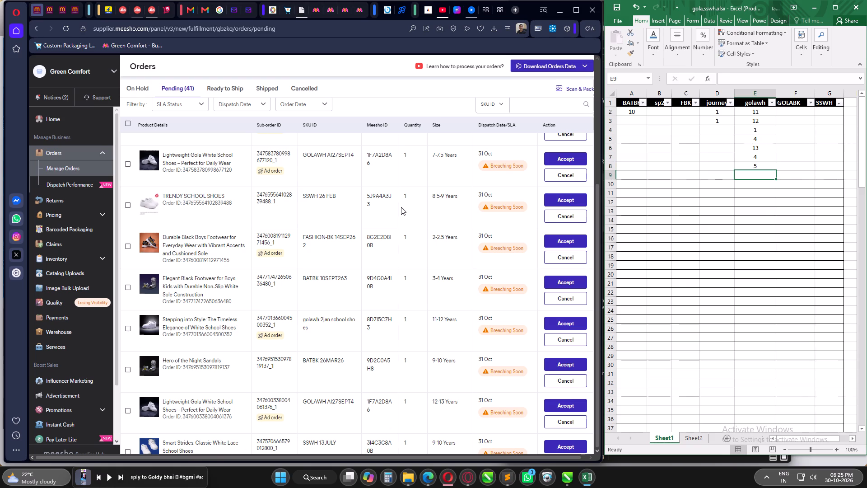
# Enter sizes 1 and 2 in G2 and G3 of the SSWH column for the 8.5-9 and 9-10 Years SSWH orders.
pyautogui.press('Right')
pyautogui.press('Up')
pyautogui.press('Right')
pyautogui.press('Up')
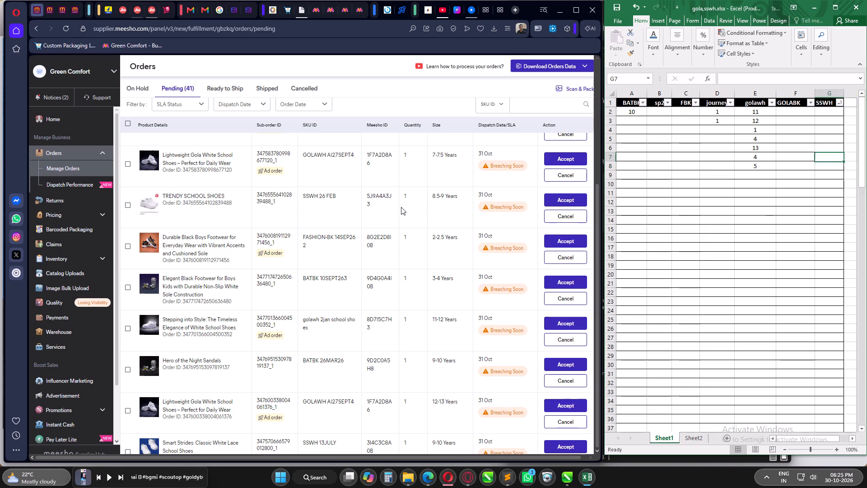
pyautogui.press('Up')
pyautogui.press('Up')
pyautogui.press('Up')
pyautogui.press('Up')
pyautogui.press('Up')
pyautogui.press('1')
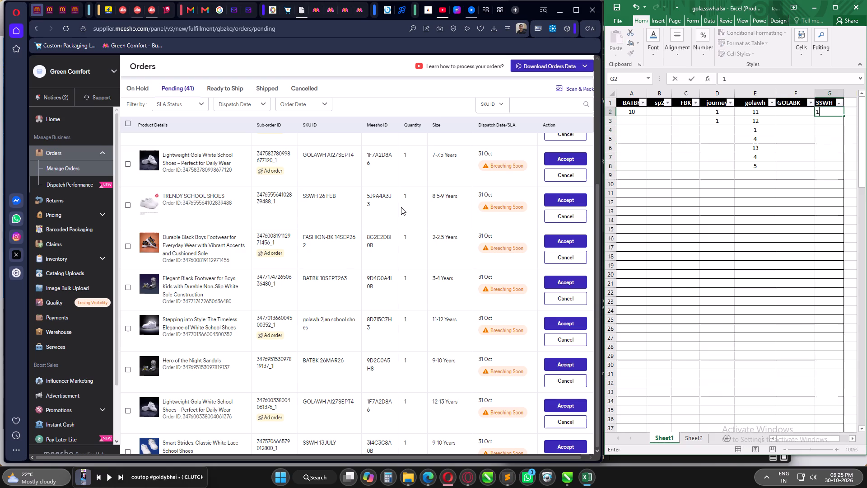
pyautogui.press('Return')
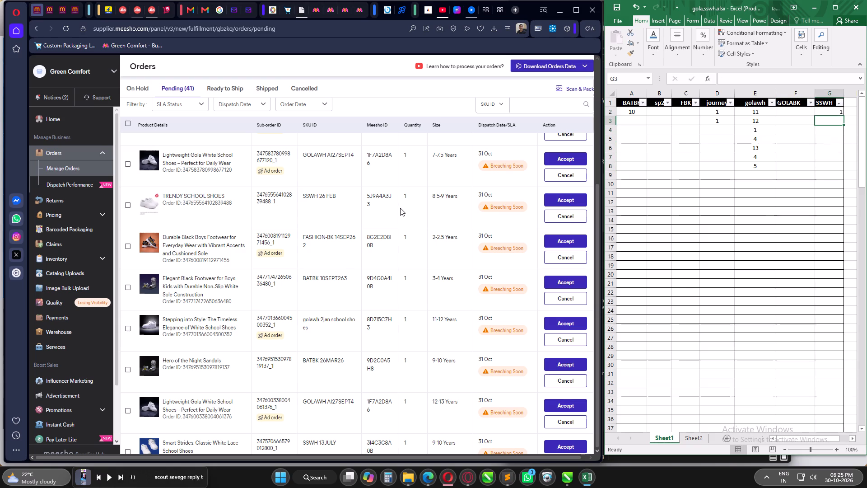
pyautogui.press('2')
pyautogui.press('Return')
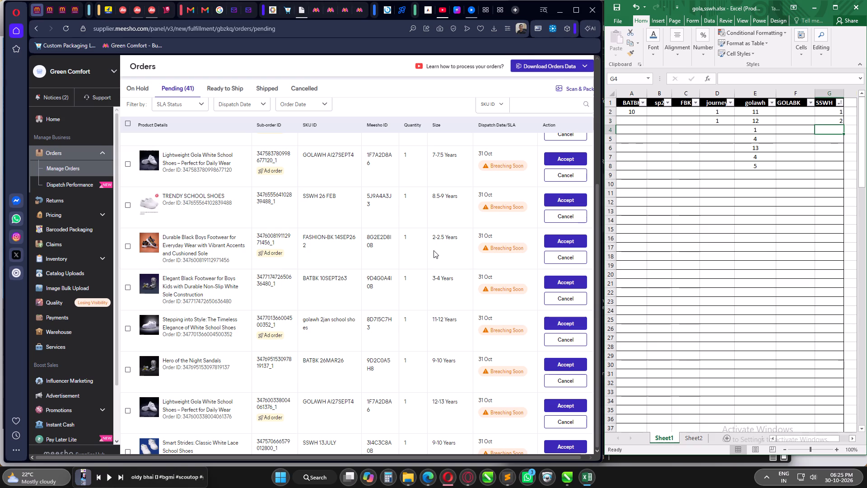
# Enter size 5 in C2 of the FBK column for the 2-2.5 Years FASHION-BK order.
pyautogui.press('Left')
pyautogui.press('Left')
pyautogui.press('Left')
pyautogui.press('Left')
pyautogui.press('Up')
pyautogui.press('Up')
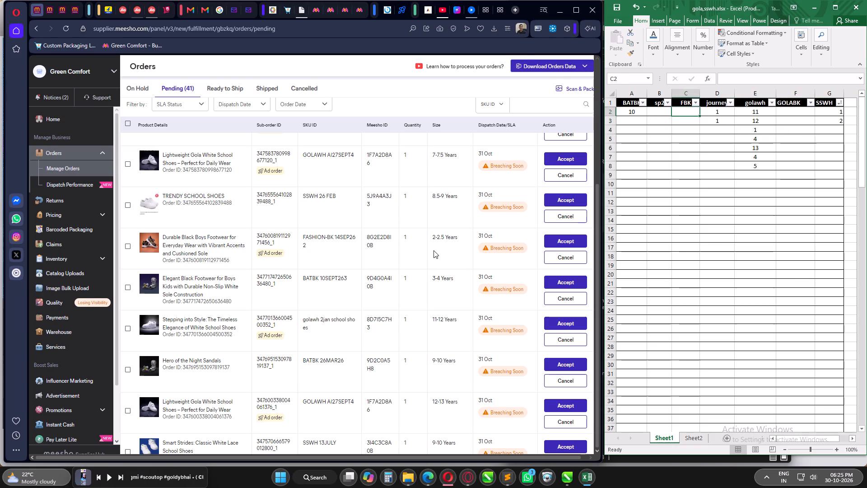
pyautogui.press('5')
pyautogui.press('Return')
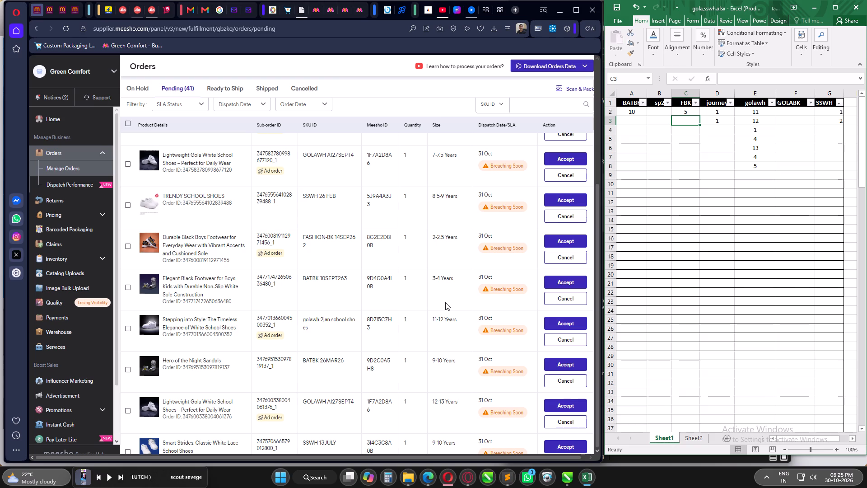
# Enter sizes 8 and 2 in A3 and A4 of the BATBK column for the 3-4 and 9-10 Years BATBK orders.
pyautogui.press('Left')
pyautogui.press('Up')
pyautogui.press('Left')
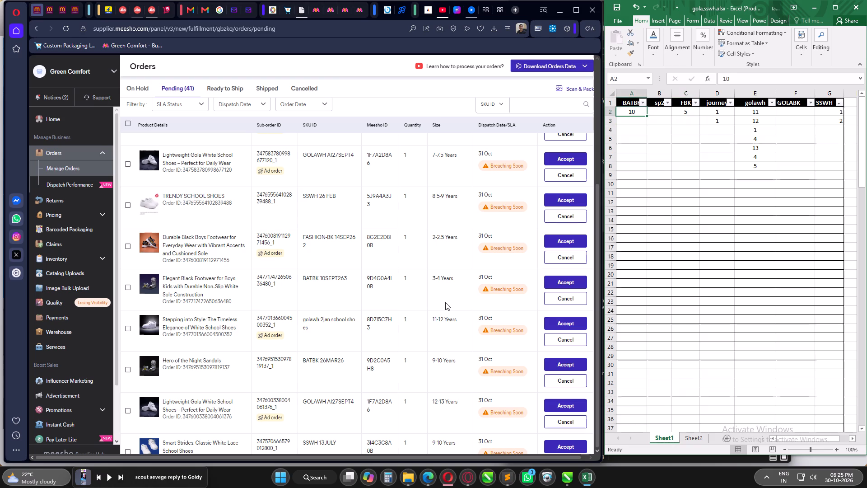
pyautogui.press('Down')
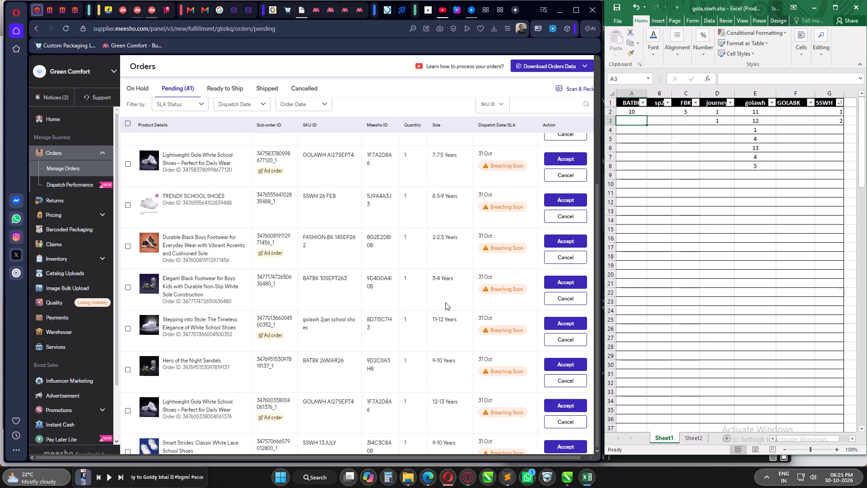
pyautogui.press('8')
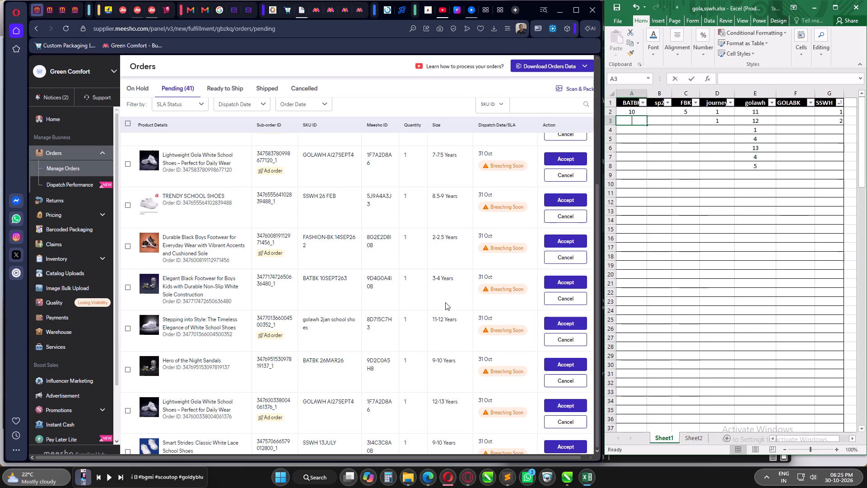
pyautogui.press('Return')
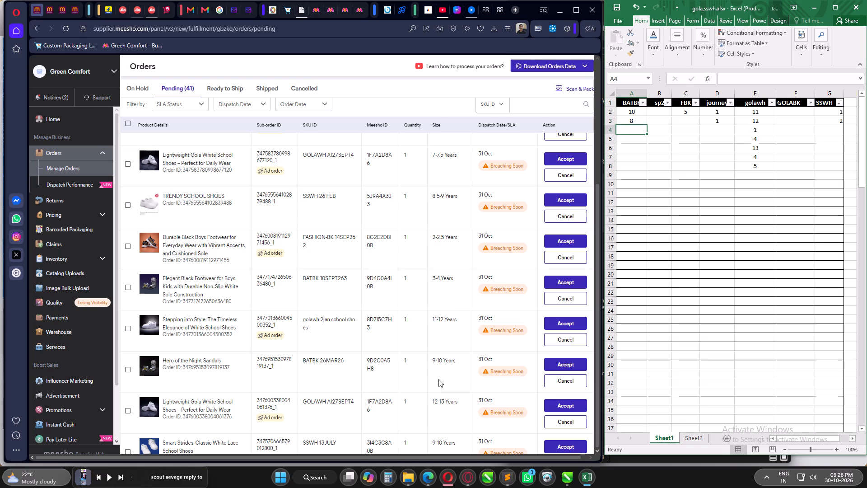
pyautogui.press('2')
pyautogui.press('Return')
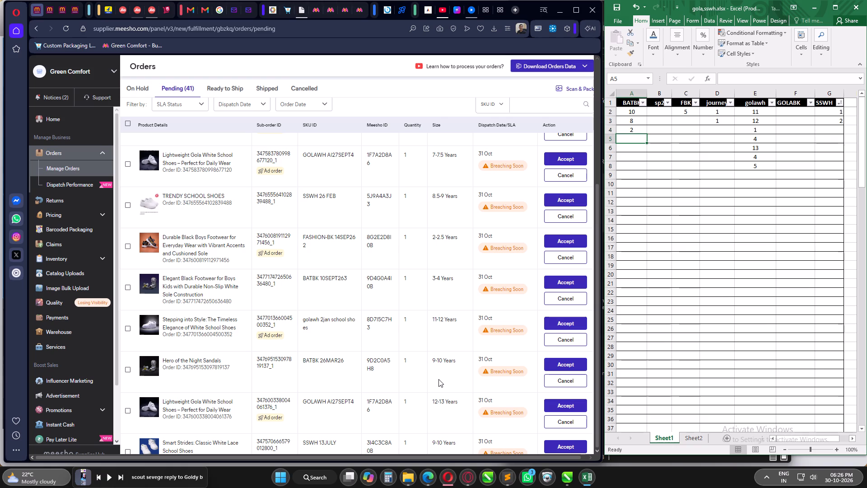
# Enter sizes 13 and 1 in D4 and D5 of the journey column for the 7.5-8 and 8.5-9 Years JOURNEY-PURPLE orders.
pyautogui.doubleClick(278, 441)
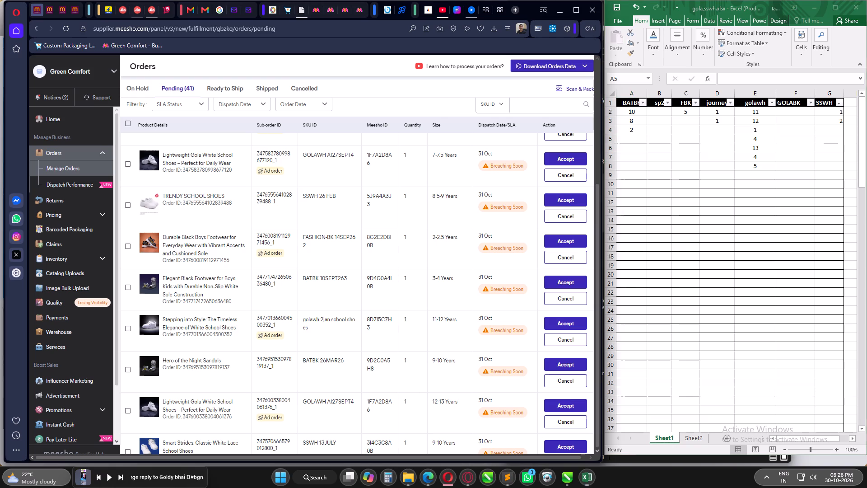
pyautogui.scroll(-6, 321, 381)
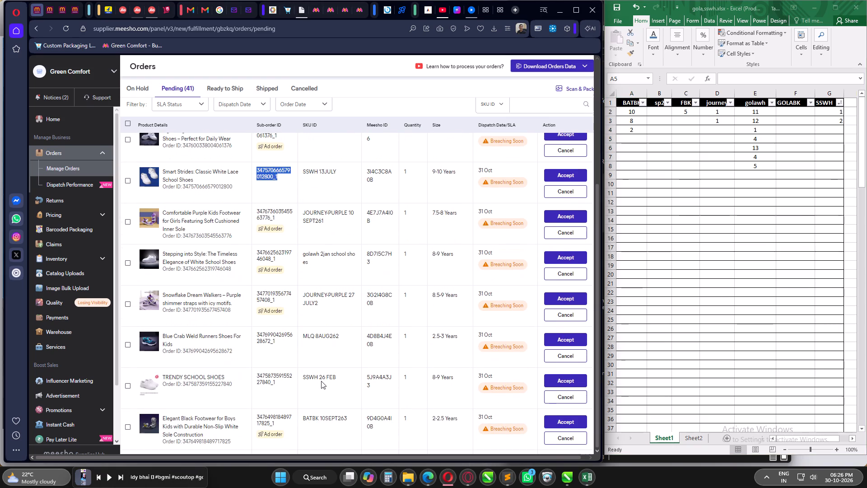
pyautogui.scroll(-2, 321, 381)
pyautogui.scroll(1, 321, 381)
pyautogui.scroll(-1, 321, 381)
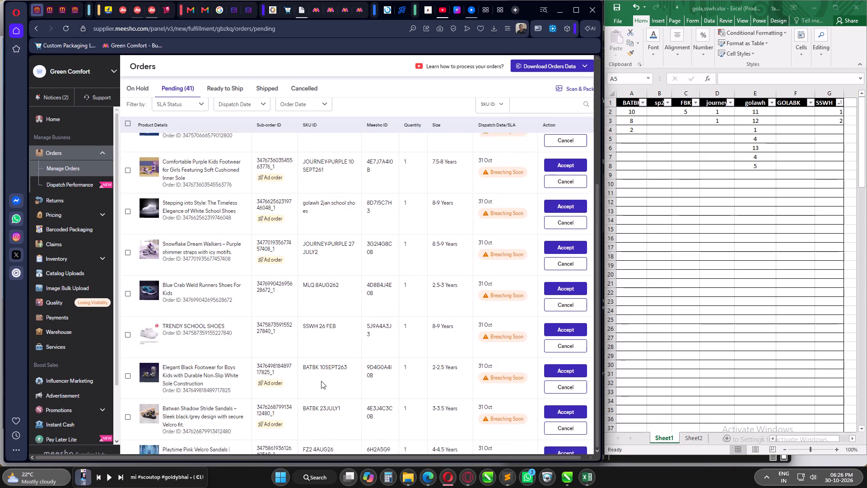
pyautogui.scroll(1, 321, 381)
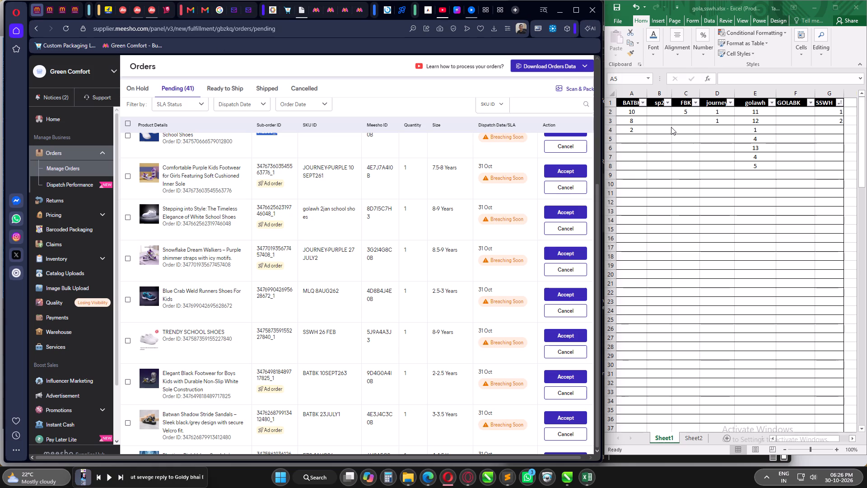
pyautogui.click(682, 123)
pyautogui.click(712, 129)
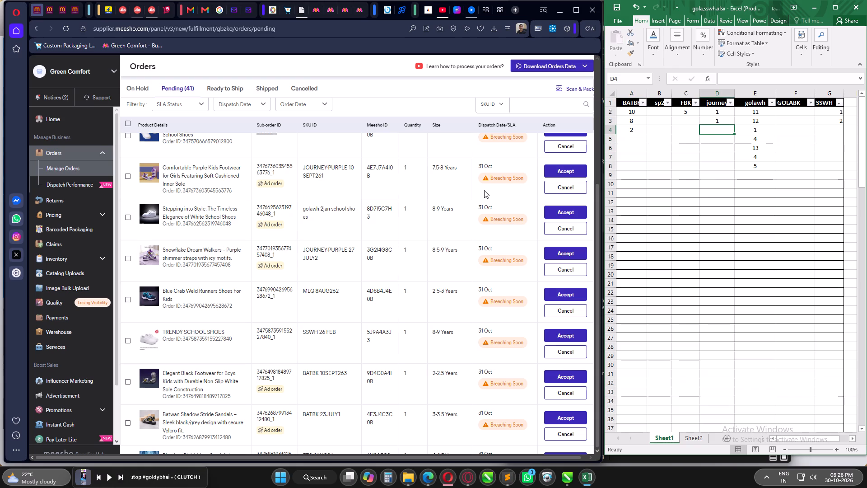
pyautogui.write('13')
pyautogui.press('Return')
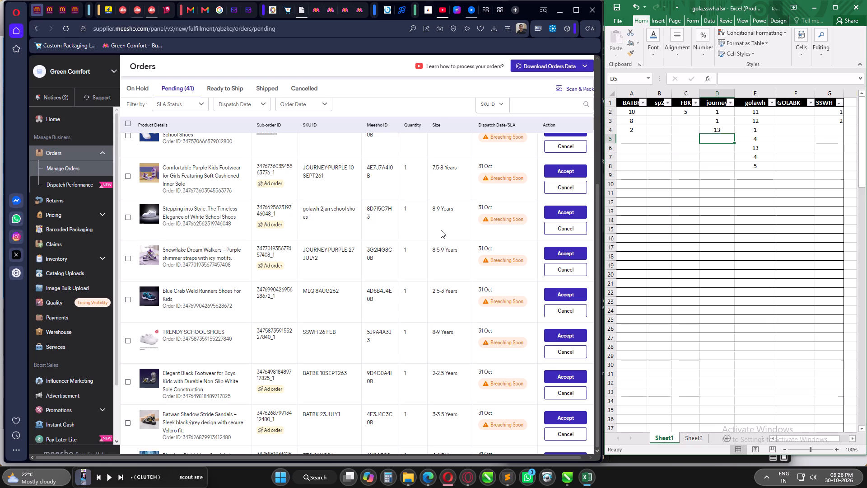
pyautogui.write('13')
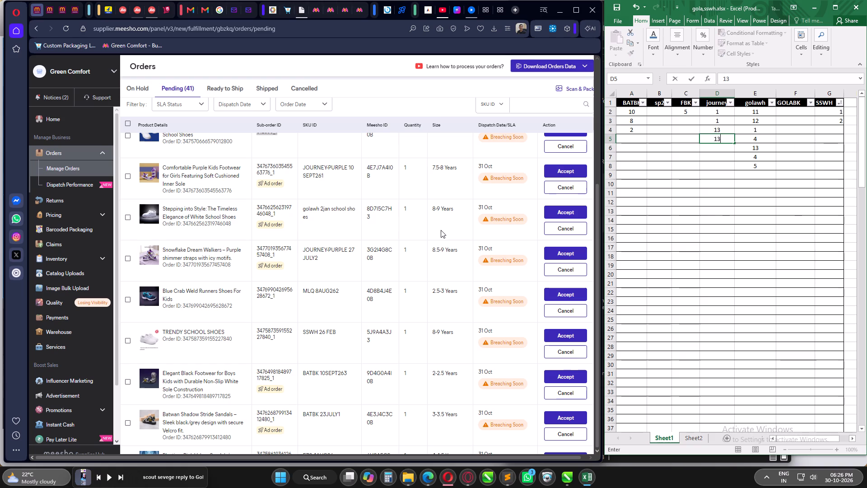
pyautogui.press('BackSpace')
pyautogui.press('BackSpace')
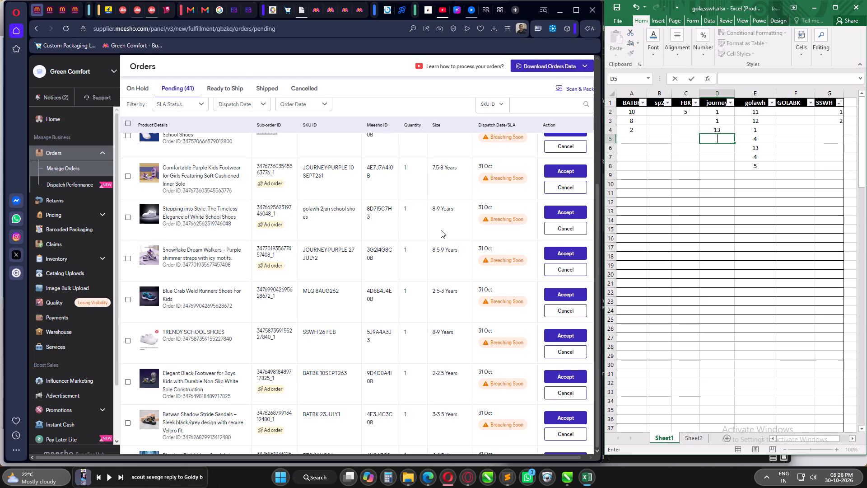
pyautogui.press('1')
pyautogui.press('Return')
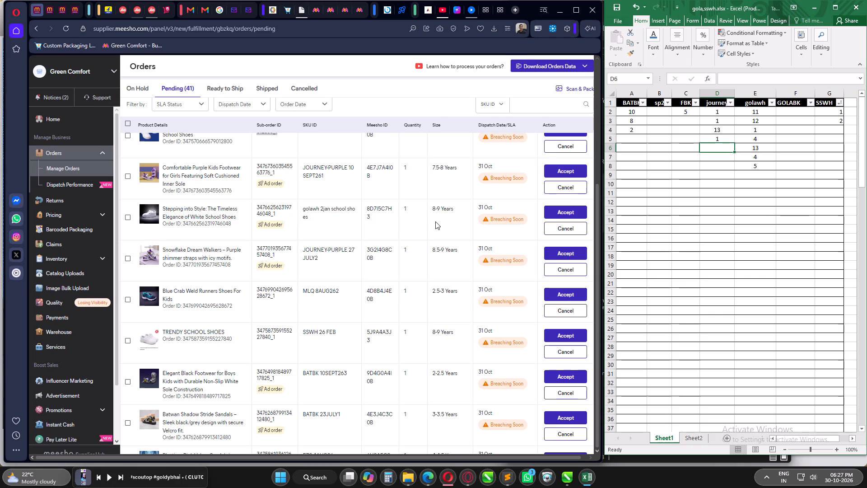
# Enter size 1 in E9 of the golawh column for the 8-9 Years golawh 2jan school shoes order.
pyautogui.press('Right')
pyautogui.press('Down')
pyautogui.press('Down')
pyautogui.press('Down')
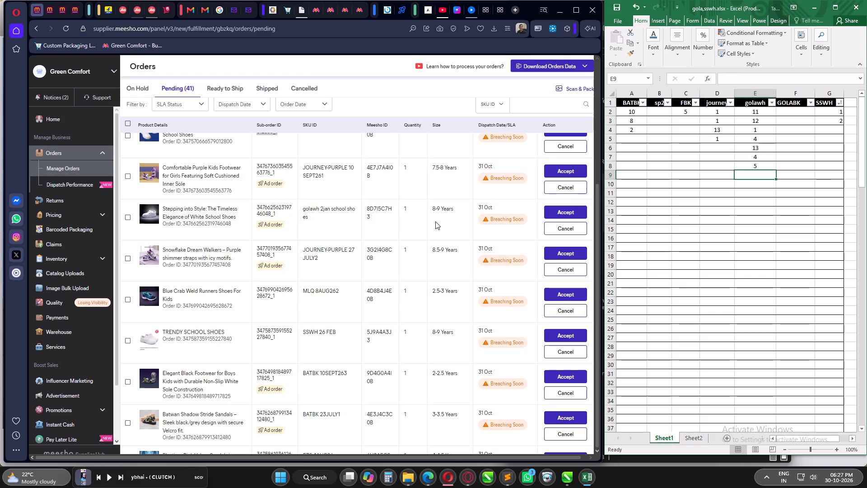
pyautogui.press('1')
pyautogui.press('Return')
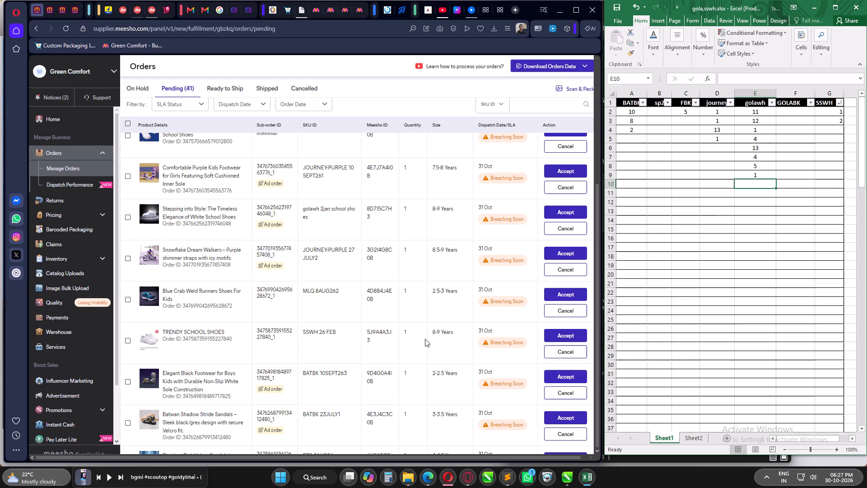
# Enter size 1 in G4 of the SSWH column for the 8-9 Years SSWH 26 FEB order.
pyautogui.press('Right')
pyautogui.press('Right')
pyautogui.press('Up')
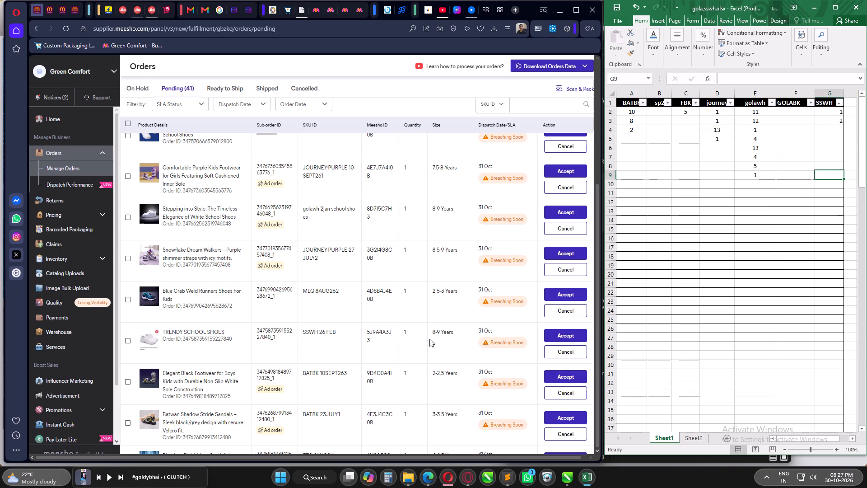
pyautogui.press('Up')
pyautogui.press('Up')
pyautogui.press('Up')
pyautogui.press('Up')
pyautogui.press('Up')
pyautogui.press('1')
pyautogui.press('Return')
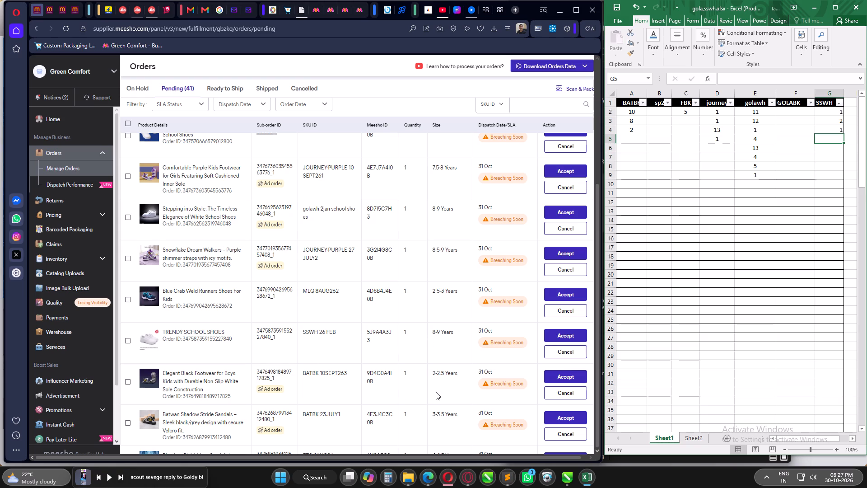
# Enter size 5 in A5 of the BATBK column for the 2-2.5 Years BATBK 10SEPT263 order.
pyautogui.press('Left')
pyautogui.press('Left')
pyautogui.press('Left')
pyautogui.press('Left')
pyautogui.press('Left')
pyautogui.press('Left')
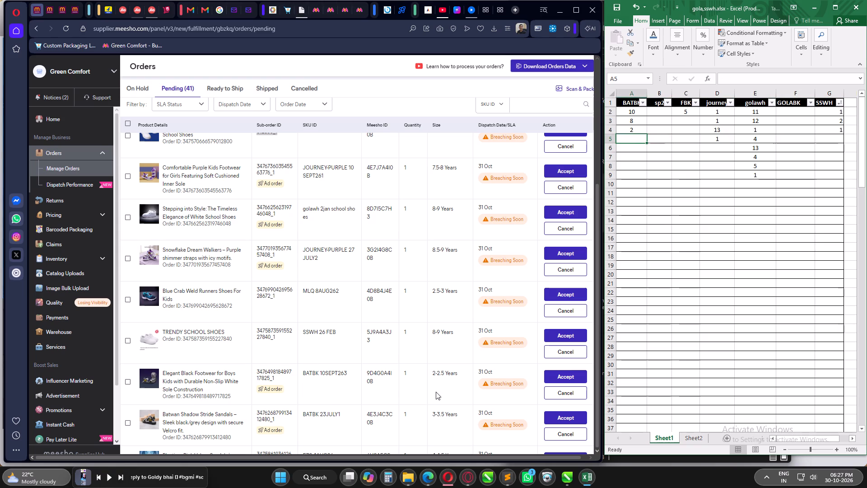
pyautogui.press('5')
pyautogui.press('Return')
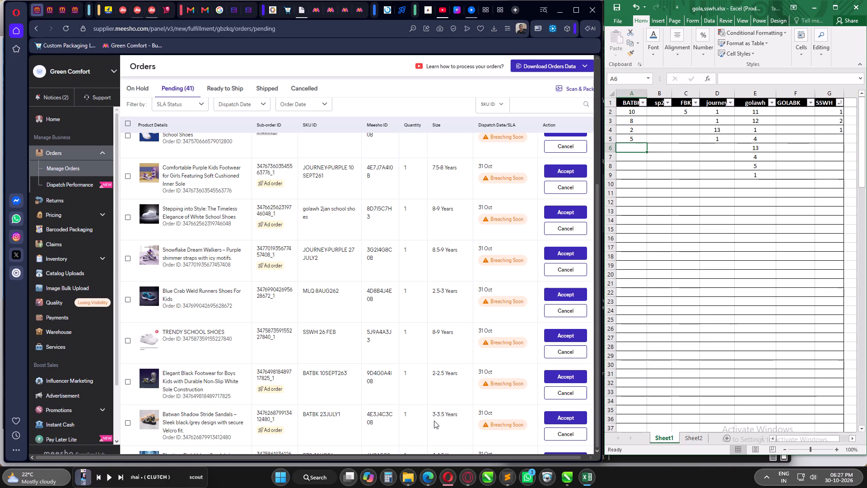
# Enter size 8 in A6 of the BATBK column for the 3-3.5 Years BATBK 23JULY1 order.
pyautogui.press('8')
pyautogui.press('Return')
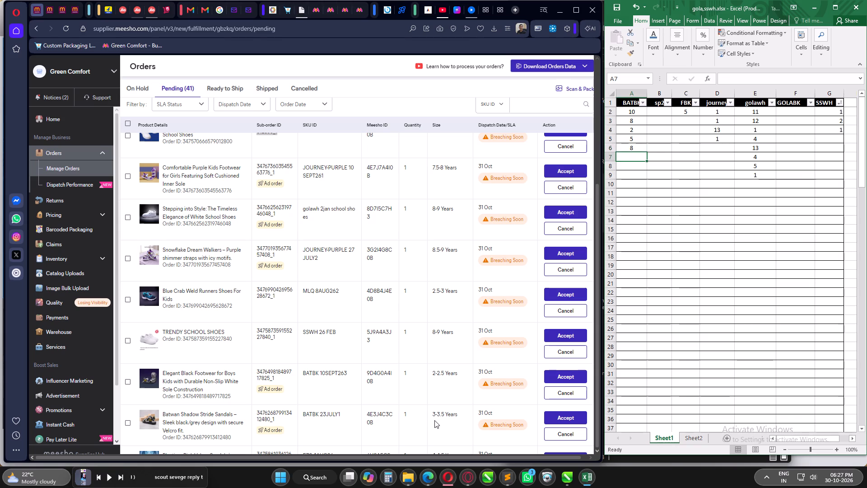
# Enter size 12 in D6 of the journey column for the 6-7 Years JOURNEY-PURPLE 10 SEPT264 order.
pyautogui.doubleClick(268, 418)
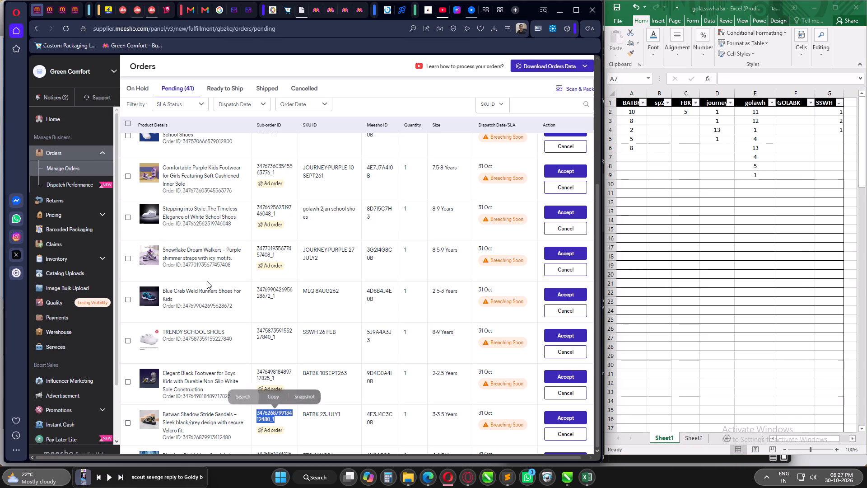
pyautogui.scroll(-5, 355, 335)
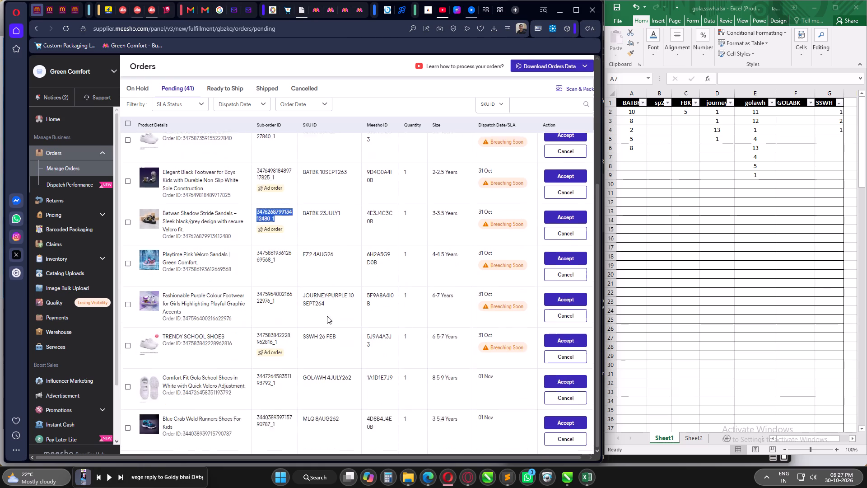
pyautogui.scroll(-2, 327, 316)
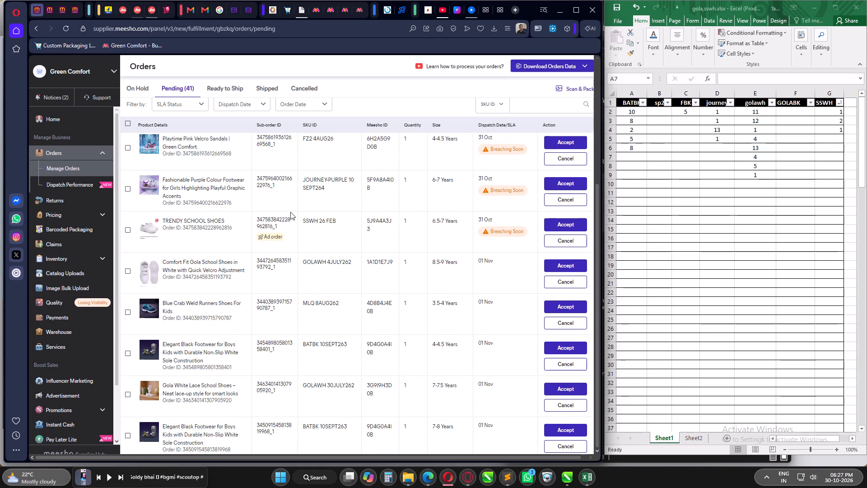
pyautogui.scroll(-1, 289, 212)
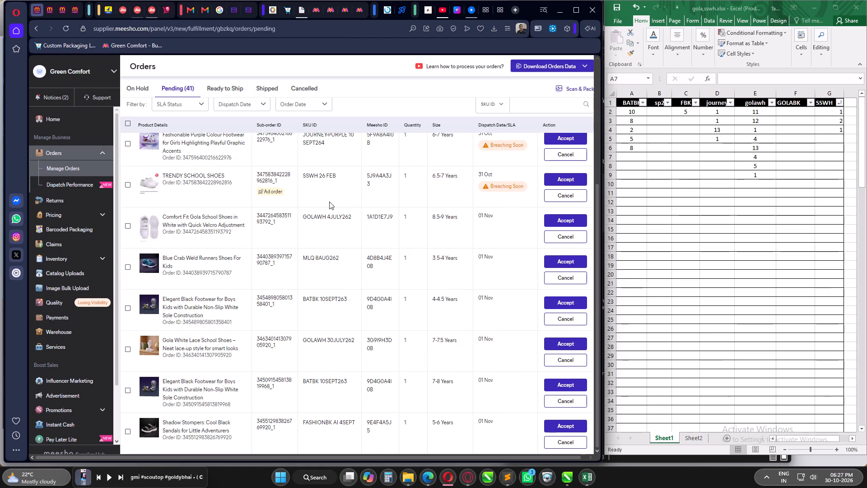
pyautogui.click(689, 126)
pyautogui.click(714, 145)
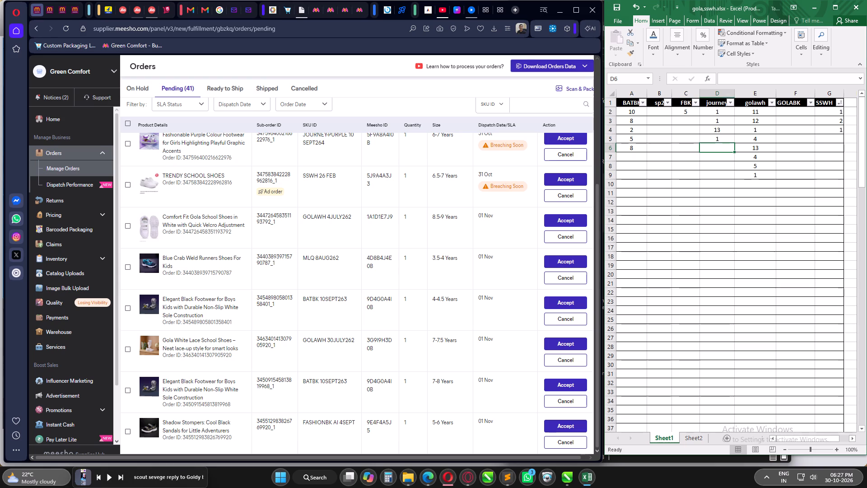
pyautogui.write('12')
pyautogui.press('Return')
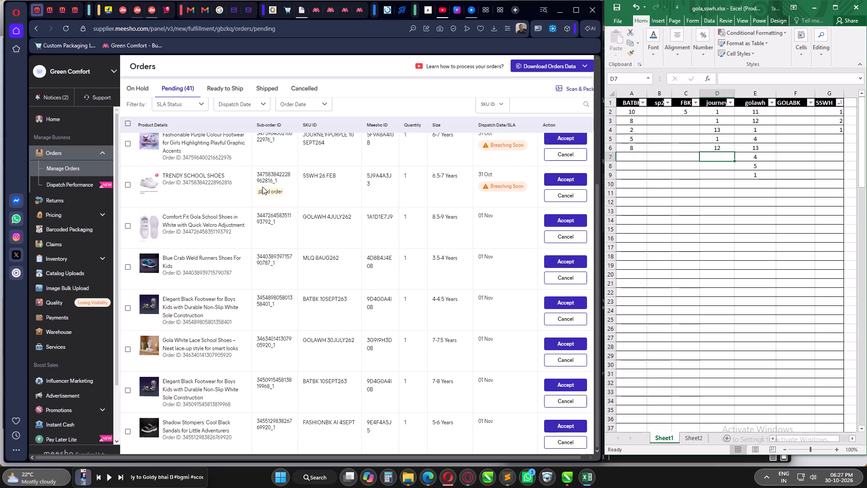
# Enter size 12 in G5 of the SSWH column for the 6.5-7 Years SSWH 26 FEB order.
pyautogui.press('Right')
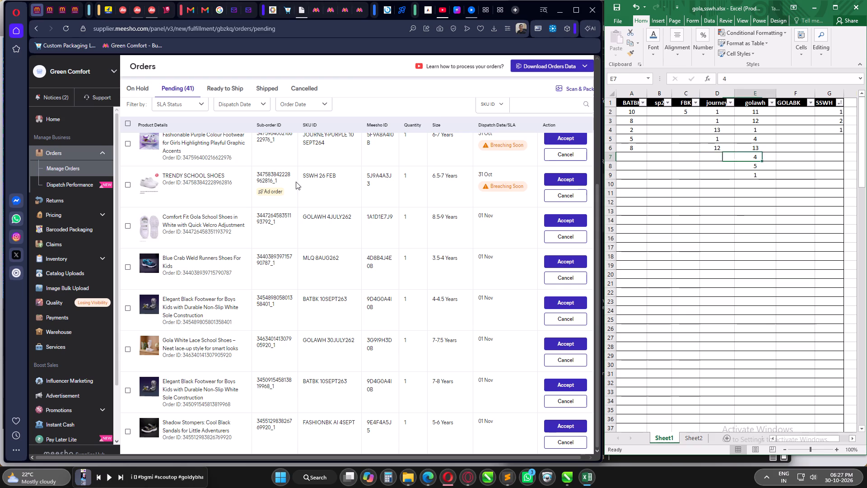
pyautogui.press('Right')
pyautogui.press('Right')
pyautogui.press('Up')
pyautogui.press('Up')
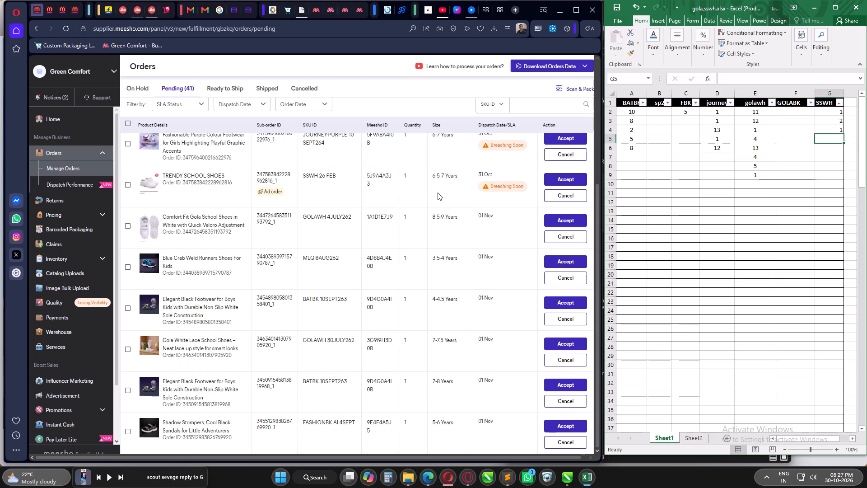
pyautogui.write('12')
pyautogui.press('Return')
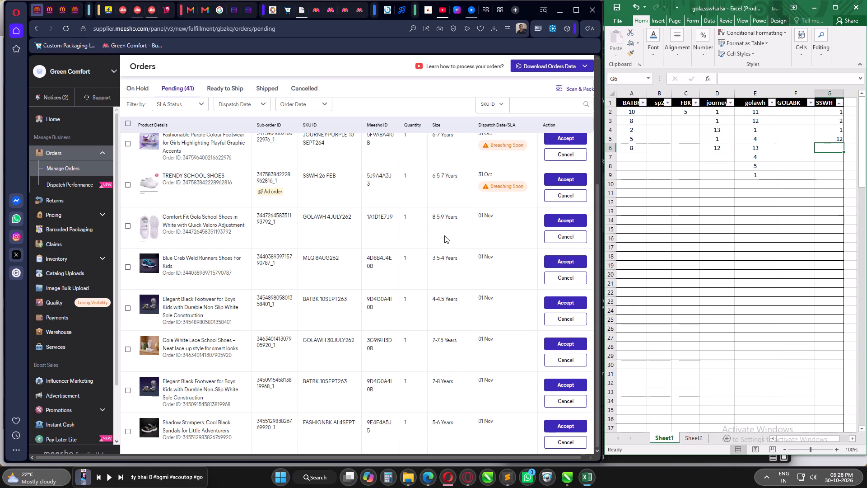
# Enter sizes 1 and 13 in E10 and E11 of the golawh column for the 8.5-9 and 7-7.5 Years GOLAWH orders.
pyautogui.press('Left')
pyautogui.press('Left')
pyautogui.press('Down')
pyautogui.press('Down')
pyautogui.press('Down')
pyautogui.press('Down')
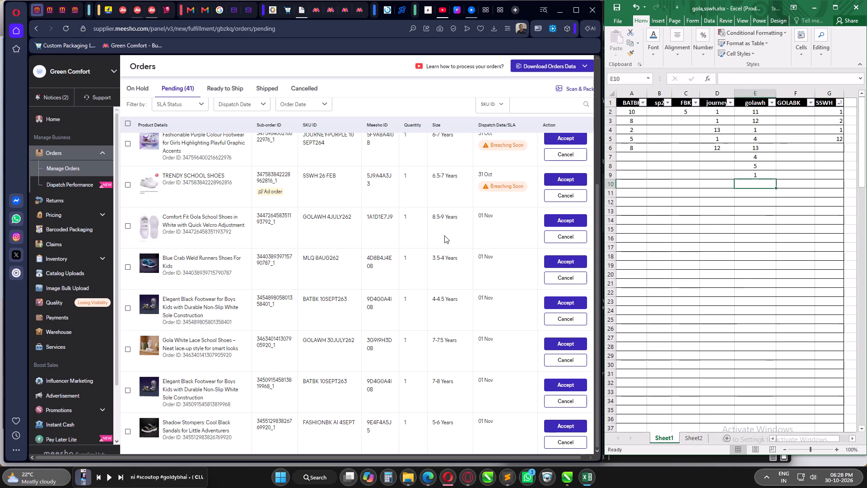
pyautogui.press('1')
pyautogui.press('Return')
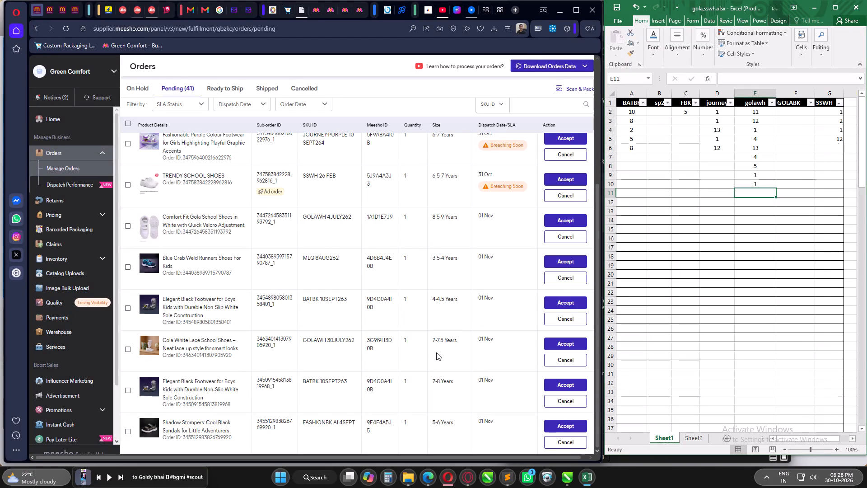
pyautogui.write('13')
pyautogui.press('Return')
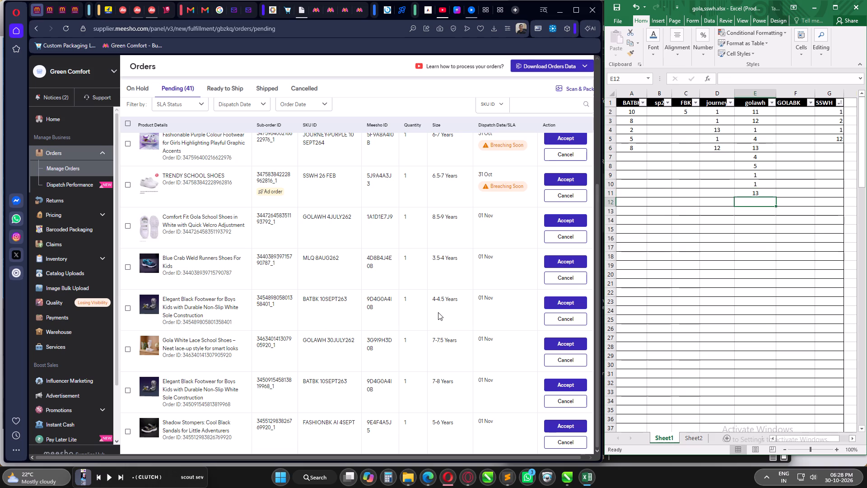
# Enter sizes 10, 13 and 11 in A7:A9 of the BATBK column for the 4-4.5 and 7-8 Years BATBK 10SEPT263 and 5-6 Years FASHIONBK AI 4SEPT orders.
pyautogui.press('Left')
pyautogui.press('Left')
pyautogui.press('Left')
pyautogui.press('Left')
pyautogui.press('Up')
pyautogui.press('Up')
pyautogui.press('Up')
pyautogui.press('Up')
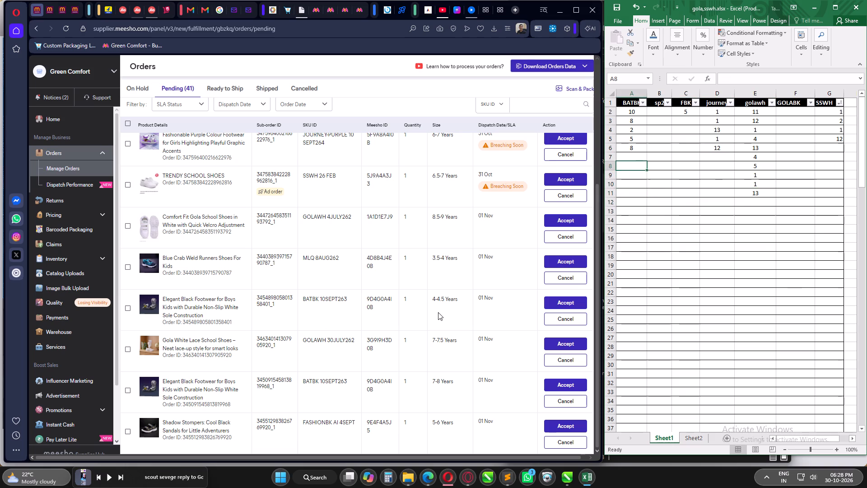
pyautogui.press('Up')
pyautogui.write('10')
pyautogui.press('Return')
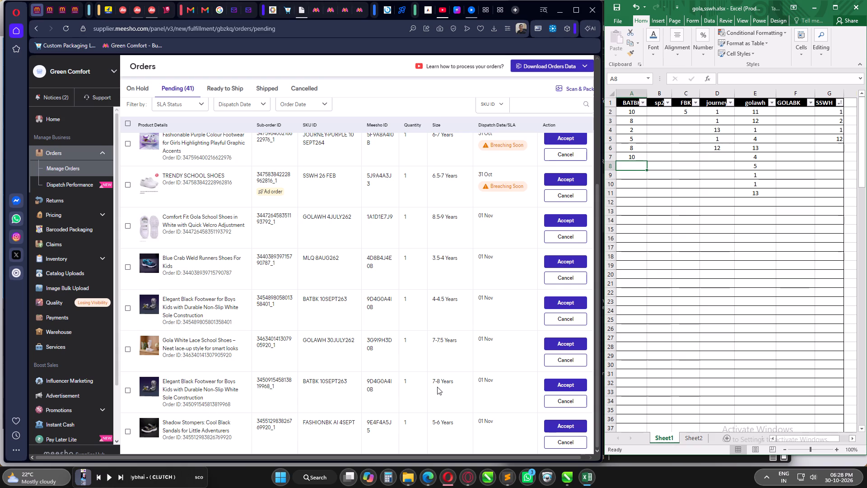
pyautogui.write('13')
pyautogui.press('Return')
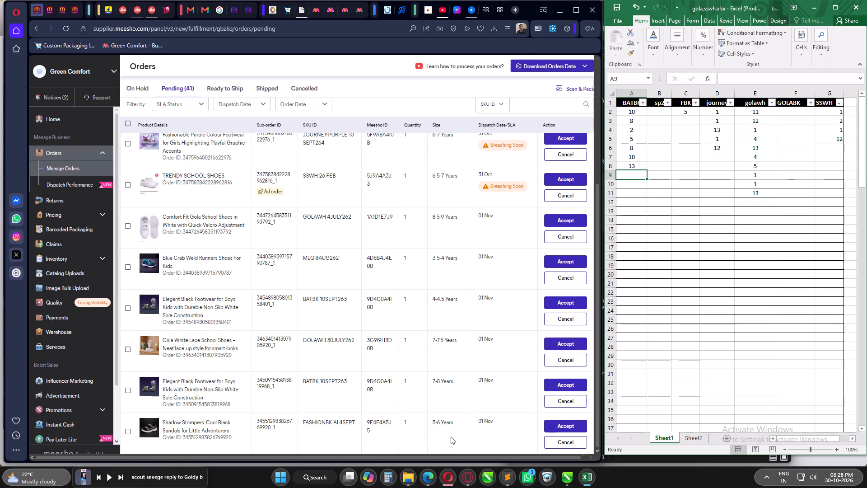
pyautogui.write('11')
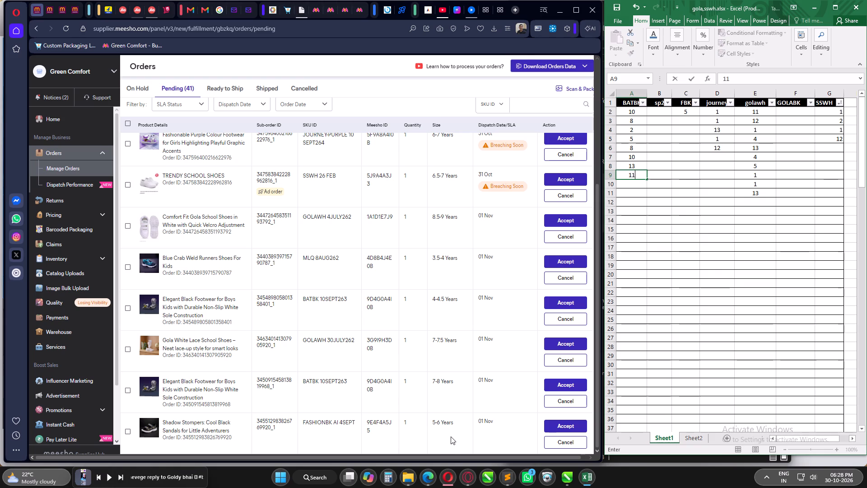
pyautogui.press('Return')
# Enter size 2 in A10 of the BATBK column for the 9.5-10 Years BATBK 29SEPT261 order.
pyautogui.doubleClick(275, 421)
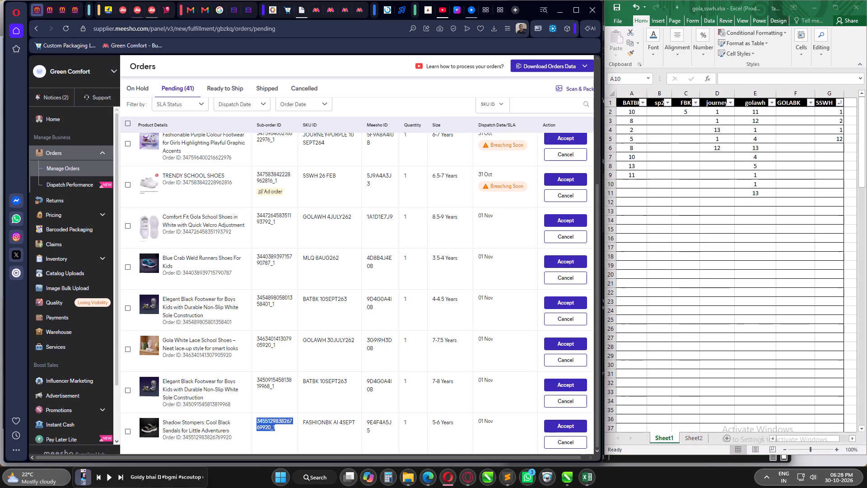
pyautogui.scroll(-7, 356, 388)
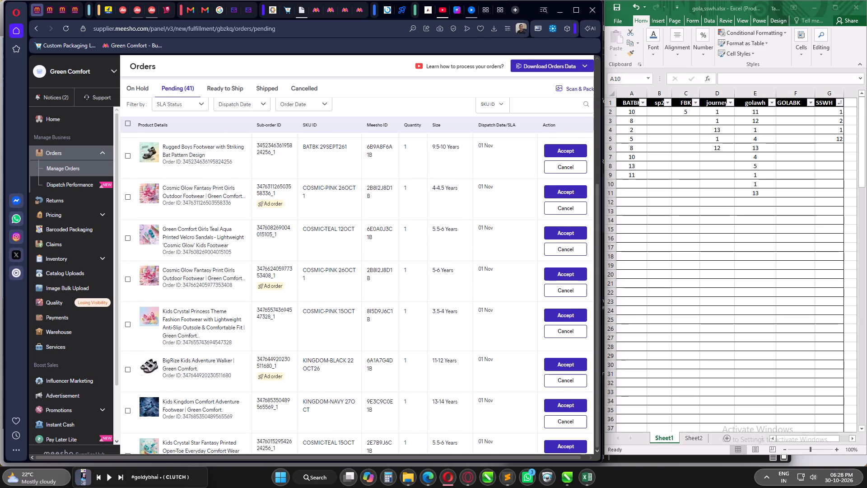
pyautogui.doubleClick(272, 145)
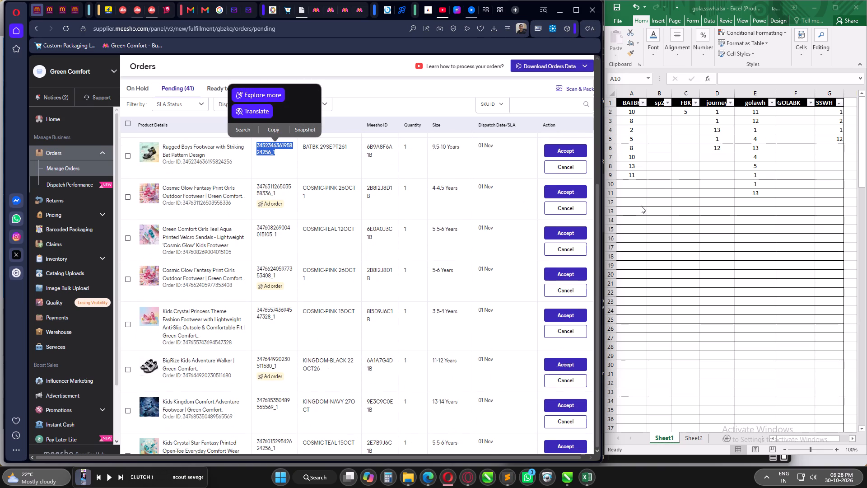
pyautogui.click(632, 183)
pyautogui.press('2')
pyautogui.press('Return')
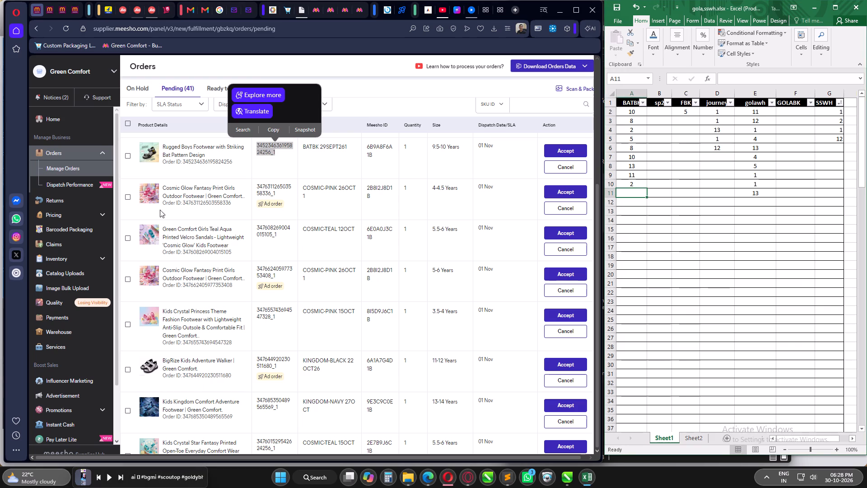
# Check the remaining Green Comfort pending orders, and accept all of the account's pending orders together.
pyautogui.doubleClick(279, 438)
pyautogui.scroll(-6, 336, 368)
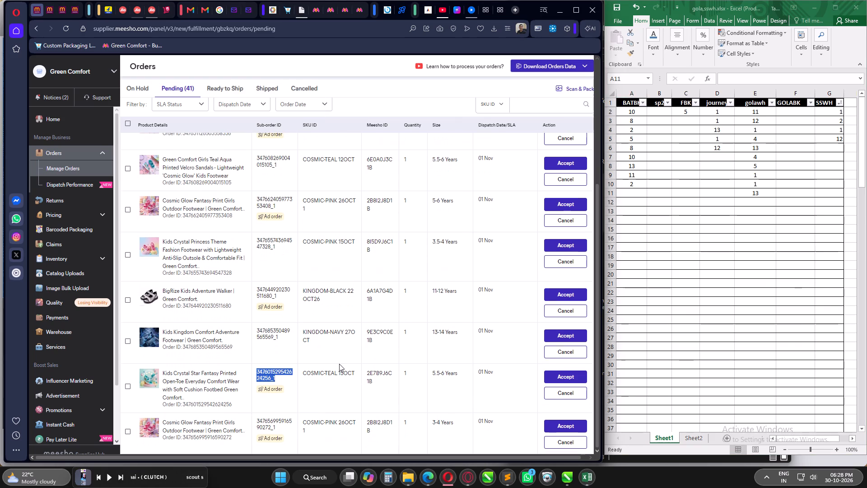
pyautogui.scroll(5, 300, 284)
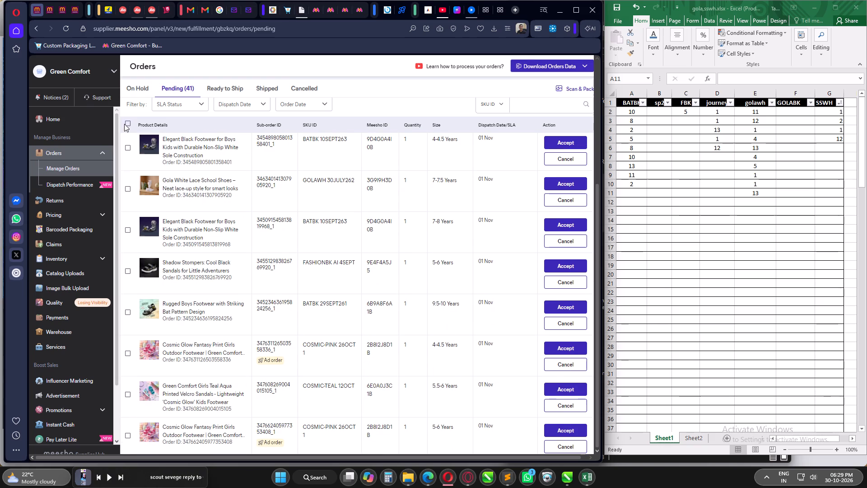
pyautogui.click(124, 124)
pyautogui.click(555, 440)
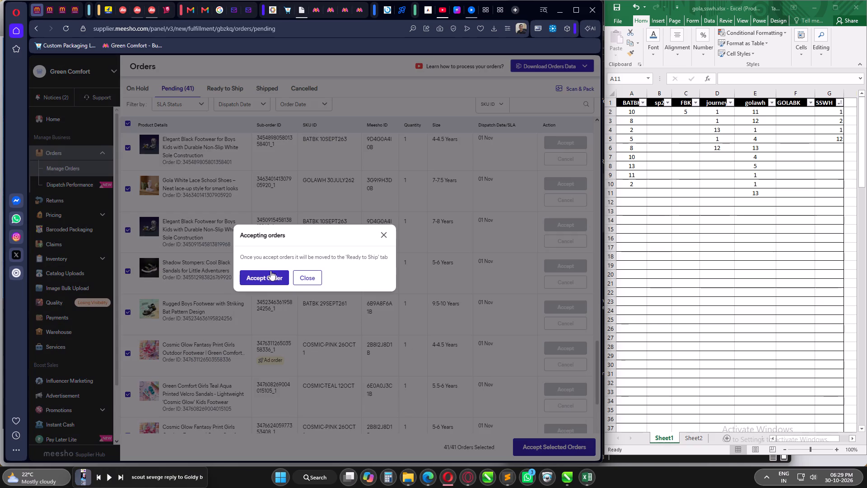
pyautogui.click(264, 282)
# Save the gola,sswh.xlsx workbook.
pyautogui.click(705, 271)
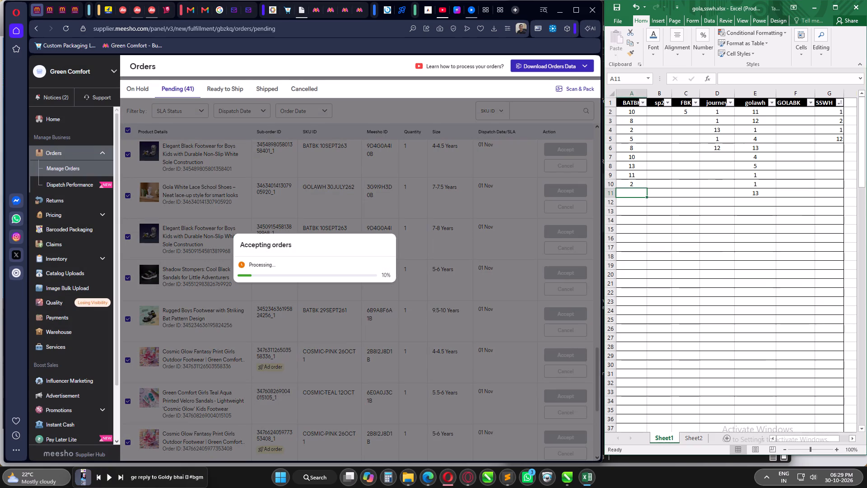
pyautogui.hotkey('ctrl', 's')
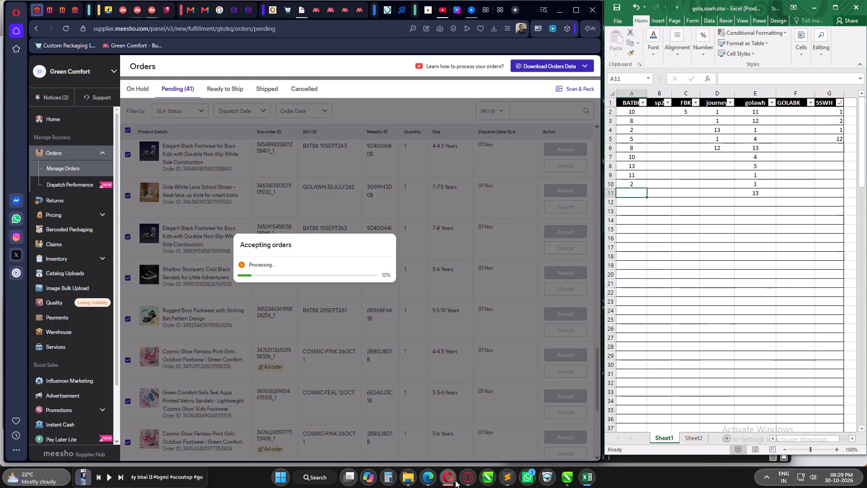
# Switch to Opera GX and open the pending orders of the Green Comfort Footwear Collection account beside the workbook.
pyautogui.click(461, 476)
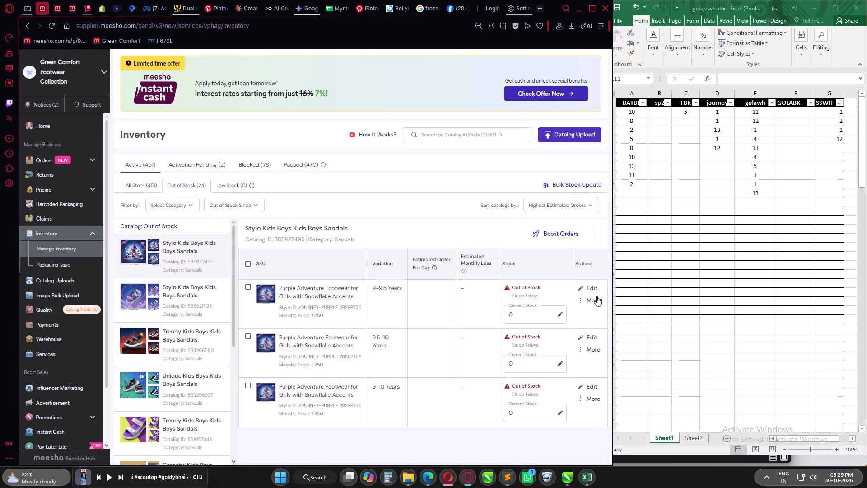
pyautogui.moveTo(613, 291); pyautogui.dragTo(601, 289)
pyautogui.click(43, 160)
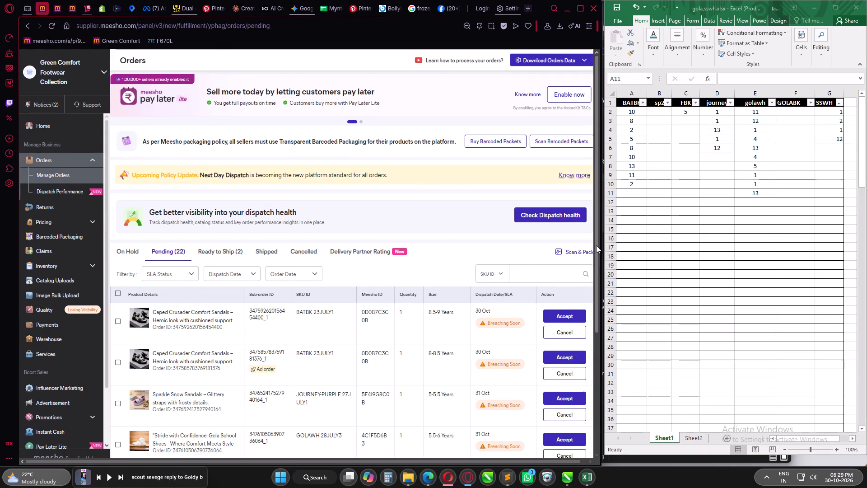
# Enter sizes 1, 1, 10, 11 and 13 in A11:A15 of the BATBK column for the second account's five listed BATBK 23JULY1 orders.
pyautogui.moveTo(595, 245); pyautogui.dragTo(599, 389)
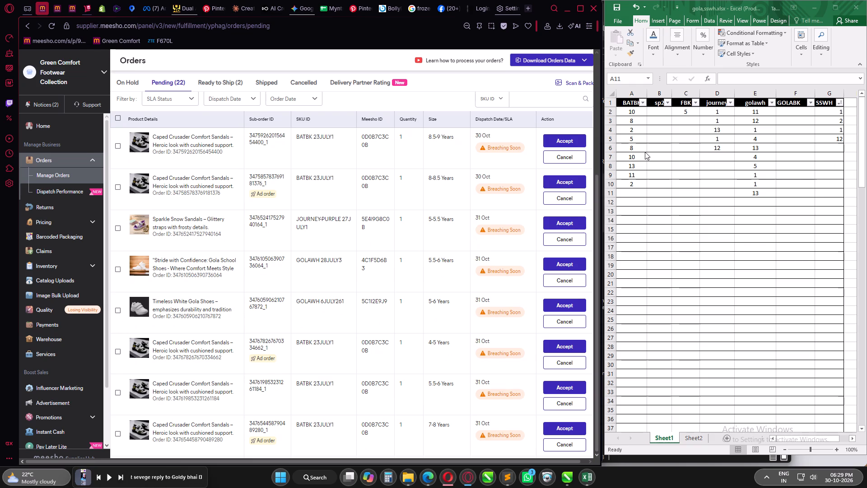
pyautogui.click(637, 187)
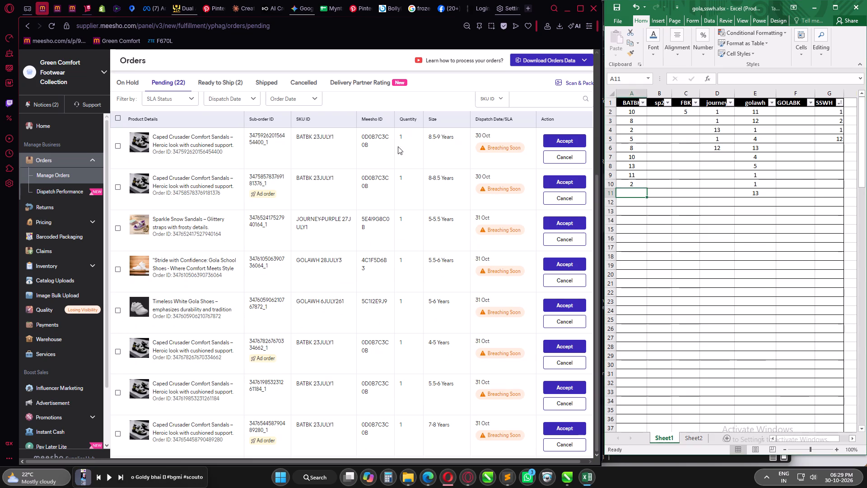
pyautogui.press('1')
pyautogui.press('Return')
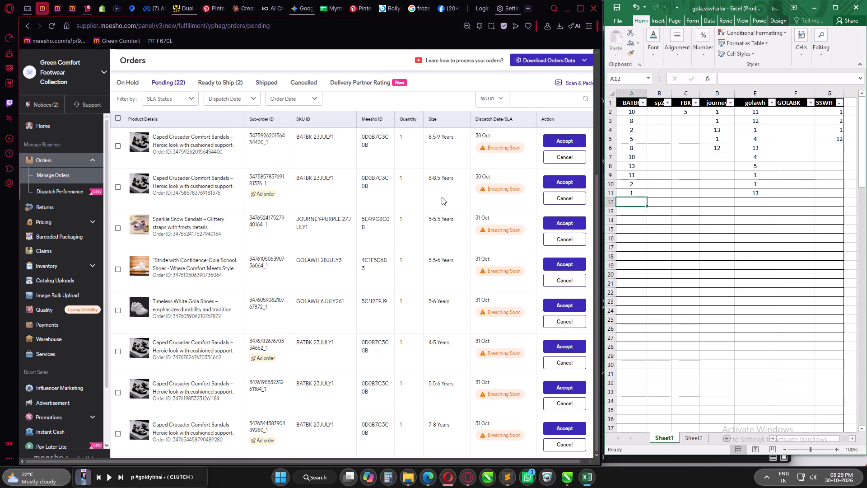
pyautogui.press('1')
pyautogui.press('Return')
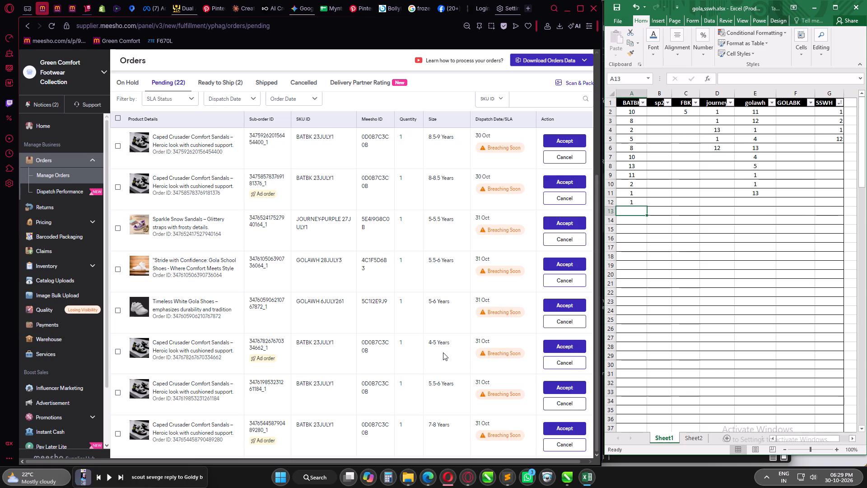
pyautogui.write('10')
pyautogui.press('Return')
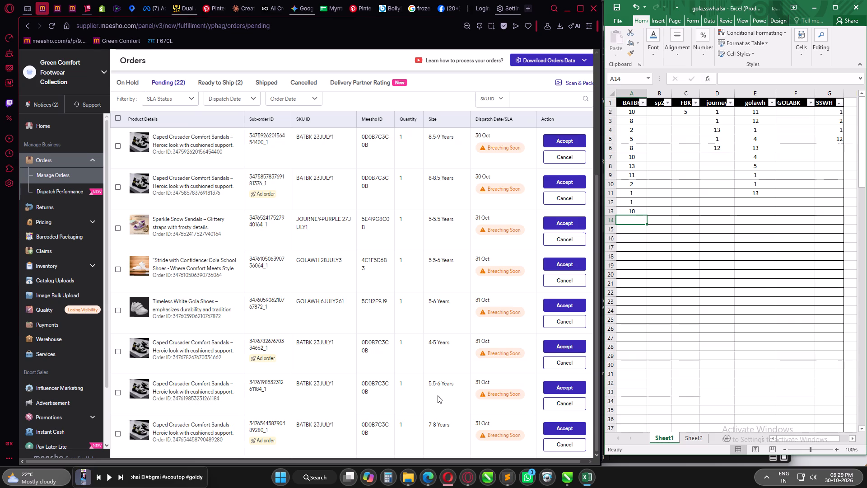
pyautogui.write('11')
pyautogui.press('Return')
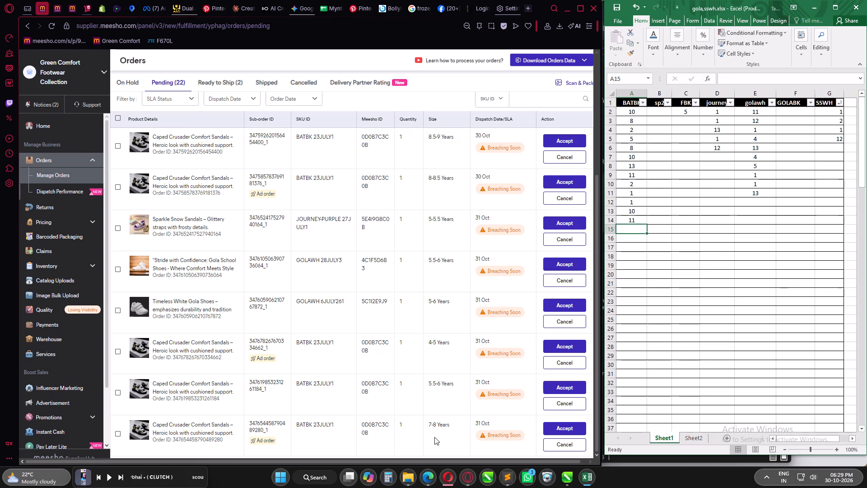
pyautogui.write('13')
pyautogui.press('Return')
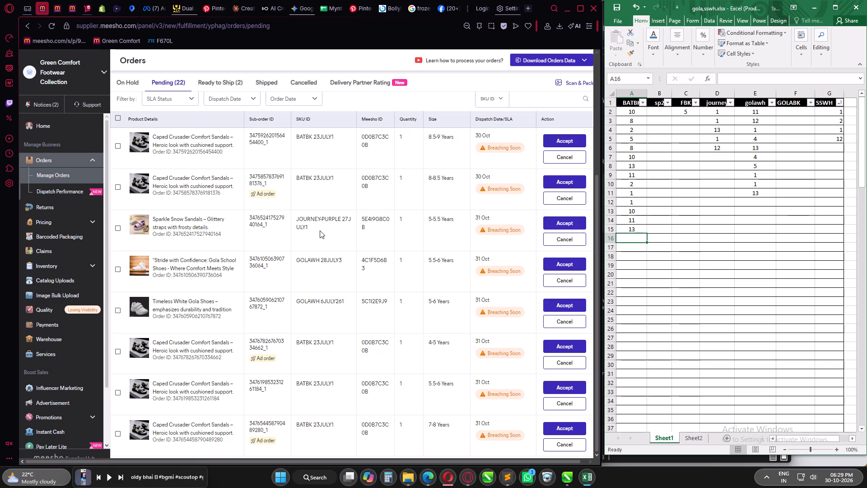
# Enter size 11 in D7 of the journey column for the JOURNEY-PURPLE 27JULY1 order.
pyautogui.press('Right')
pyautogui.press('Right')
pyautogui.press('Up')
pyautogui.press('Up')
pyautogui.press('Up')
pyautogui.press('Up')
pyautogui.press('Up')
pyautogui.press('Up')
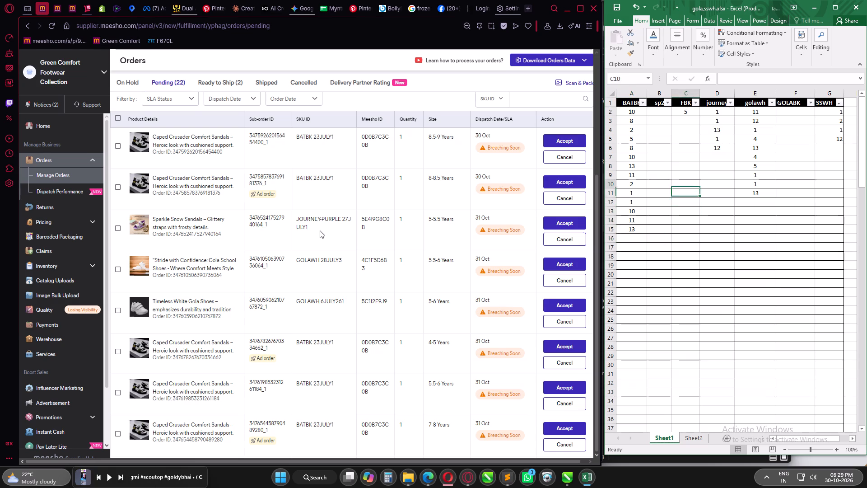
pyautogui.press('Up')
pyautogui.press('Up')
pyautogui.press('Up')
pyautogui.press('Right')
pyautogui.write('11')
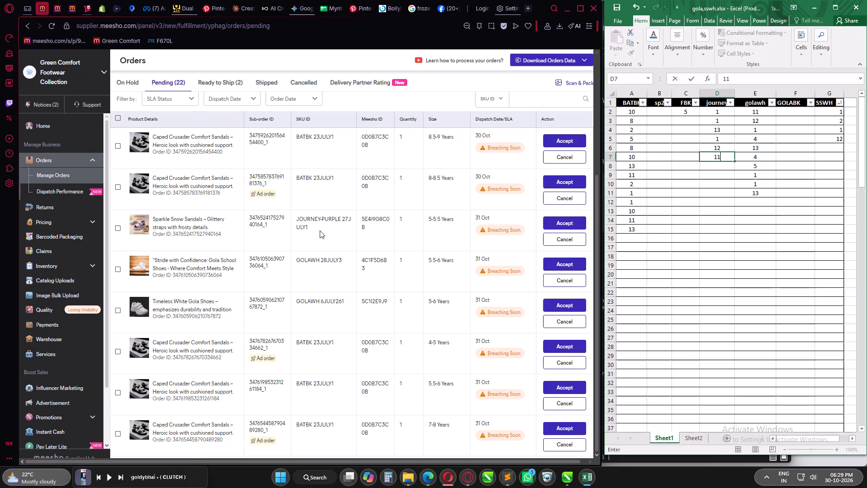
pyautogui.press('Return')
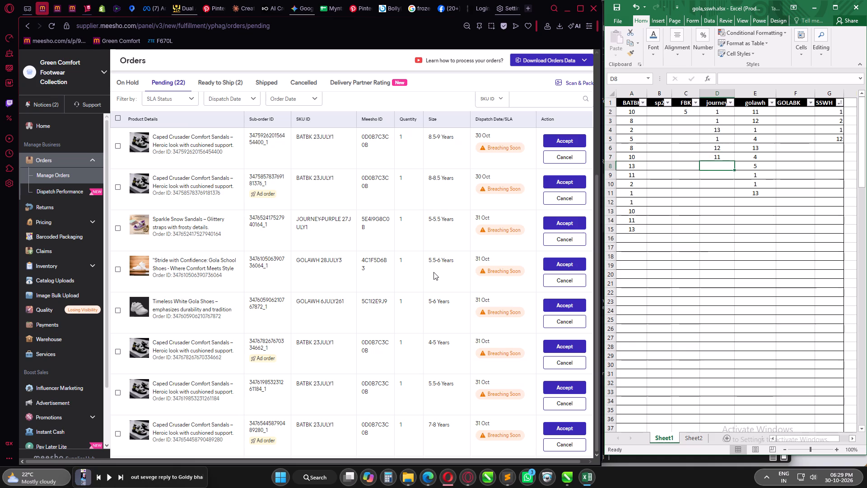
# Enter size 11 in both E12 and E13 of the golawh column for the GOLAWH 28JULY3 and GOLAWH 6JULY261 orders.
pyautogui.press('Left')
pyautogui.press('Up')
pyautogui.press('Right')
pyautogui.press('Right')
pyautogui.press('Down')
pyautogui.press('Down')
pyautogui.press('Down')
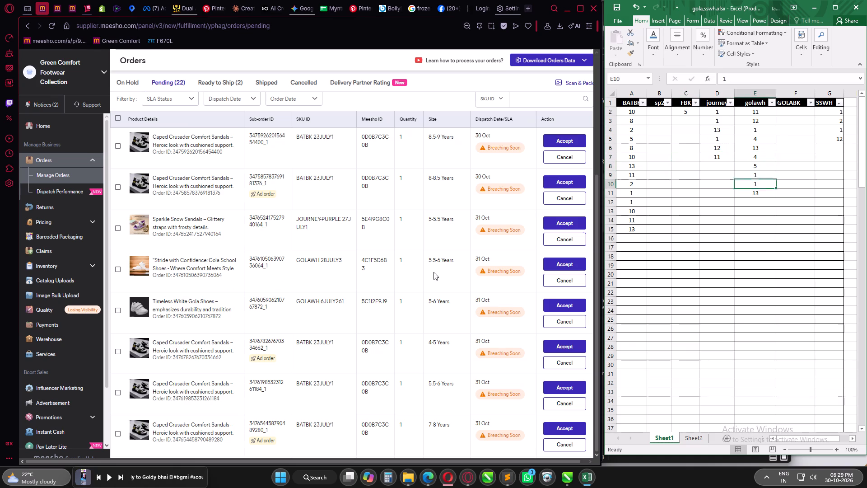
pyautogui.press('Down')
pyautogui.press('Down')
pyautogui.write('11')
pyautogui.press('Return')
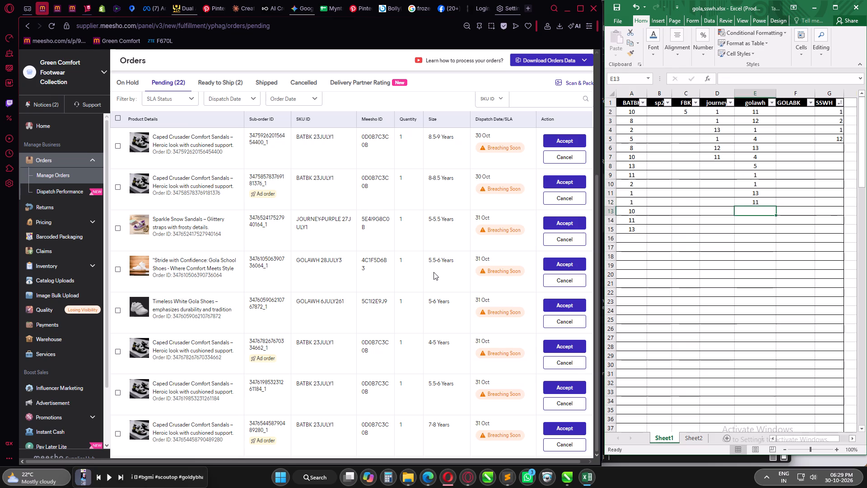
pyautogui.write('11')
pyautogui.press('Return')
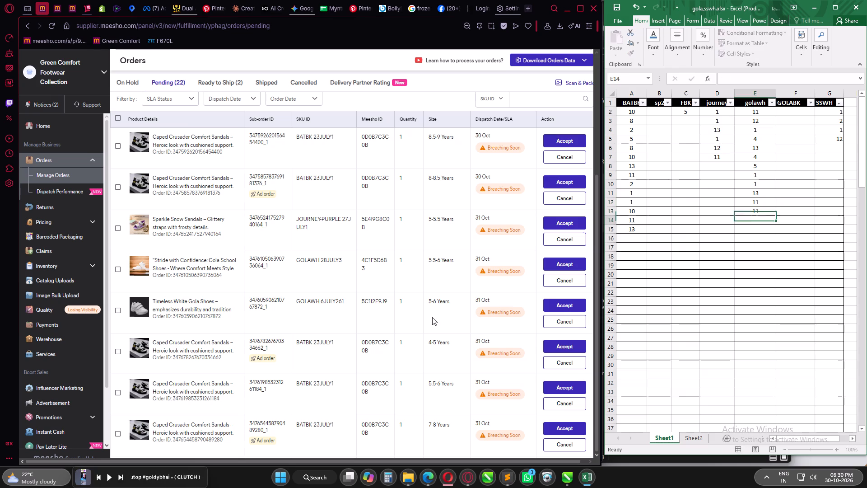
# Enter size 12 in both E14 and E15 of the golawh column for the next GOLAWH 6JULY261 and GOLAWH 4JULY26 orders.
pyautogui.doubleClick(265, 424)
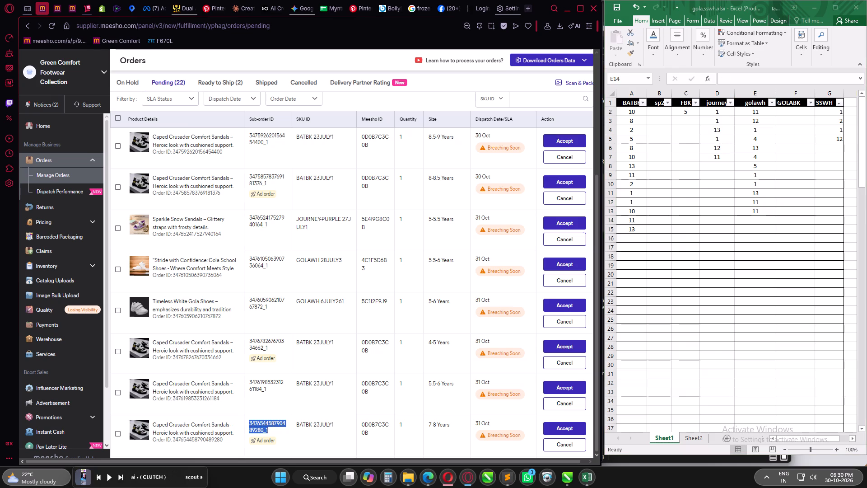
pyautogui.scroll(-7, 347, 377)
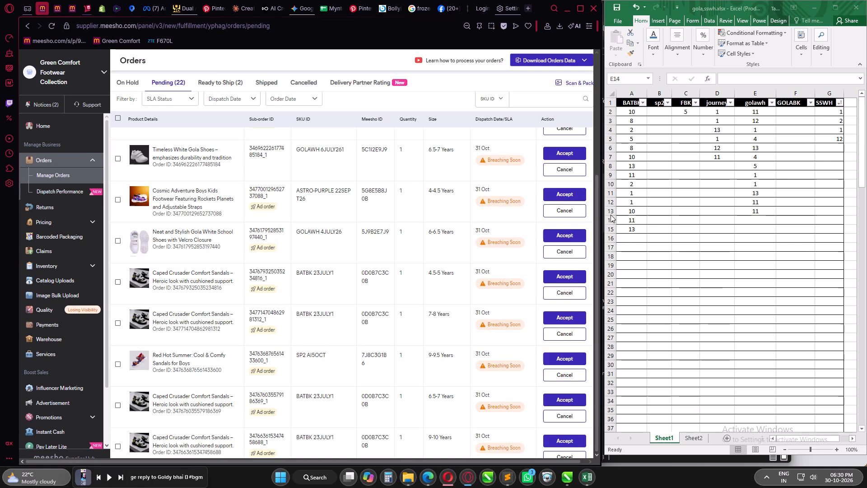
pyautogui.click(758, 226)
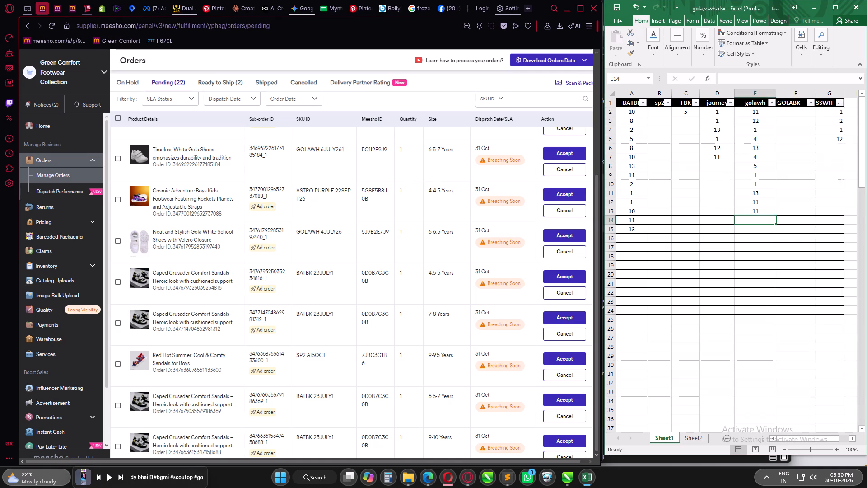
pyautogui.write('12')
pyautogui.press('Return')
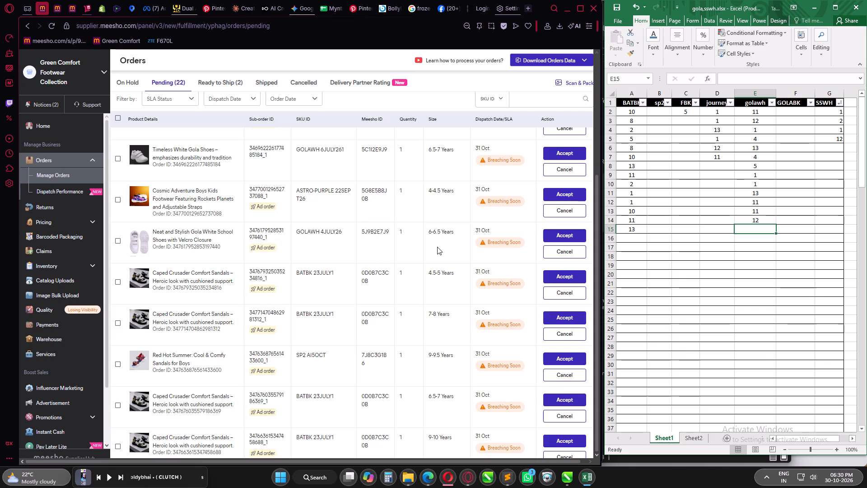
pyautogui.write('12')
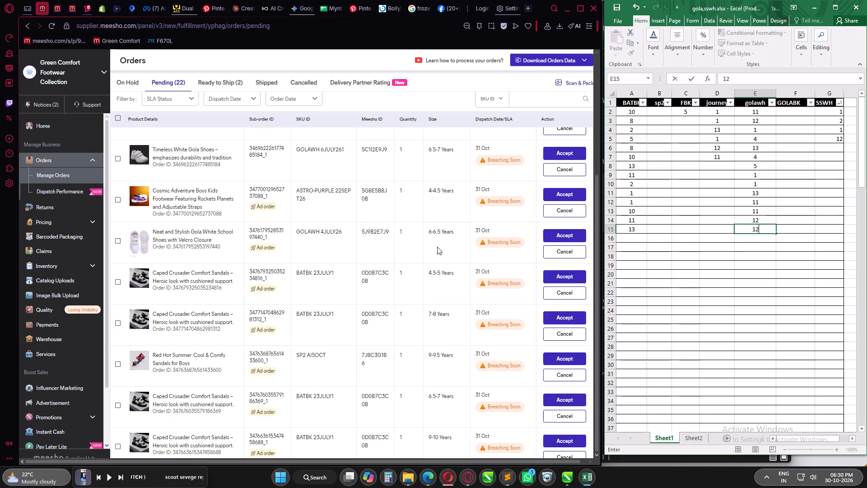
pyautogui.press('Return')
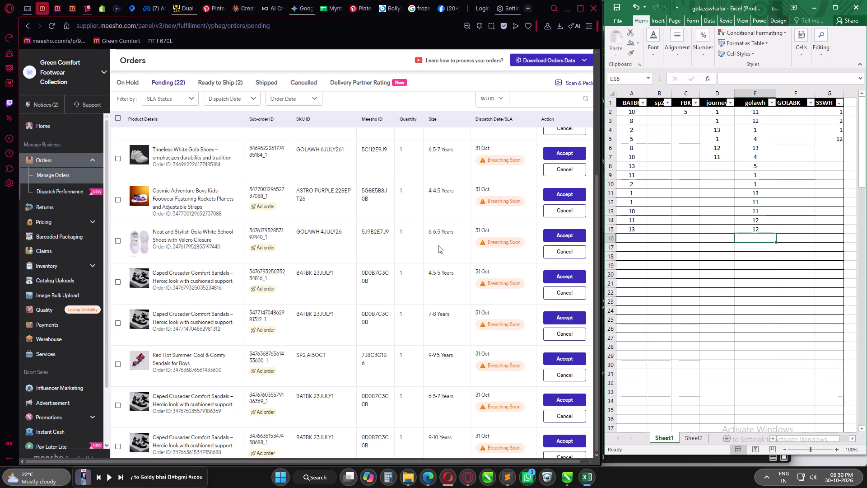
# Enter sizes 10, 13, 12 and 2 in C3:C6 of the FBK column for the next four BATBK 23JULY1 orders.
pyautogui.press('Left')
pyautogui.press('Up')
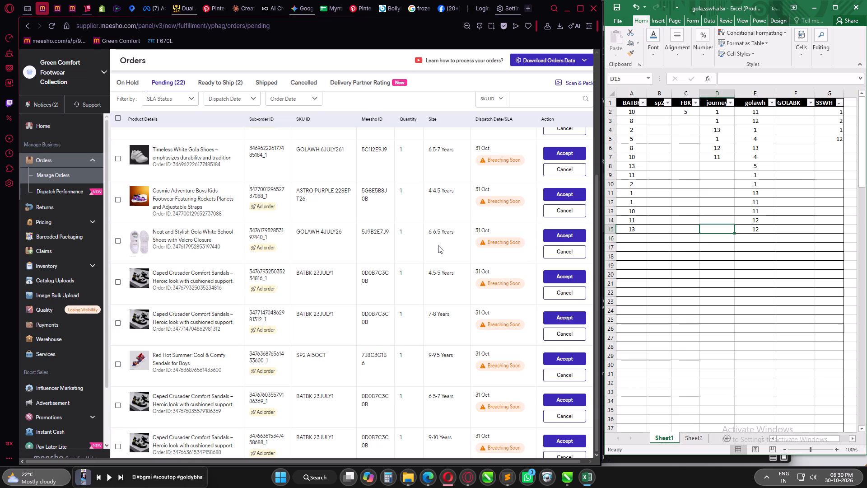
pyautogui.press('Left')
pyautogui.press('Up')
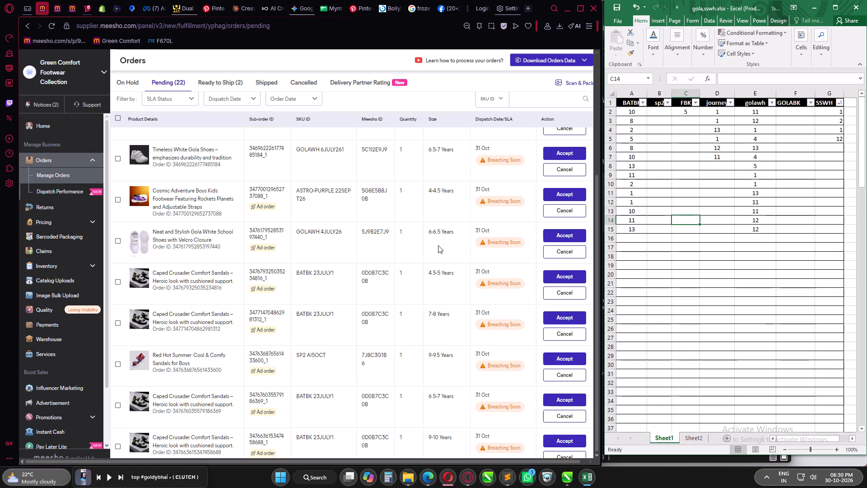
pyautogui.press('Up')
pyautogui.press('Up')
pyautogui.press('Up')
pyautogui.press('Up')
pyautogui.press('Up')
pyautogui.press('Up')
pyautogui.press('Up')
pyautogui.press('Up')
pyautogui.press('Up')
pyautogui.press('Up')
pyautogui.press('Up')
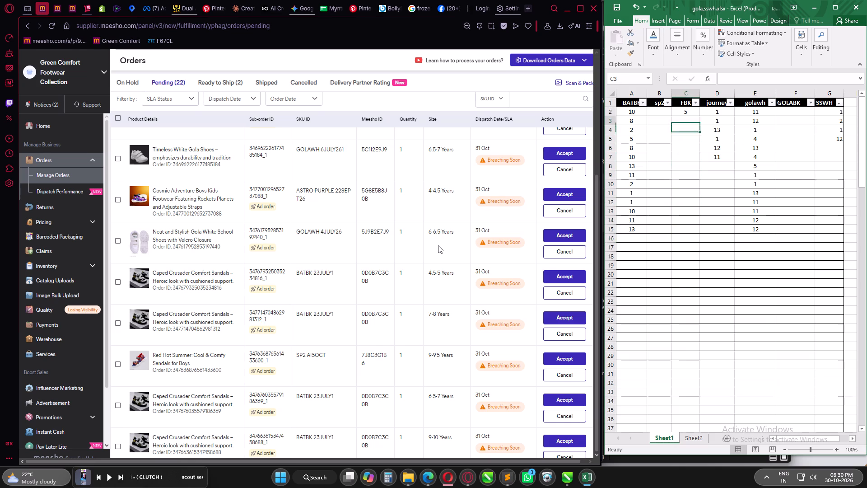
pyautogui.write('10')
pyautogui.press('Return')
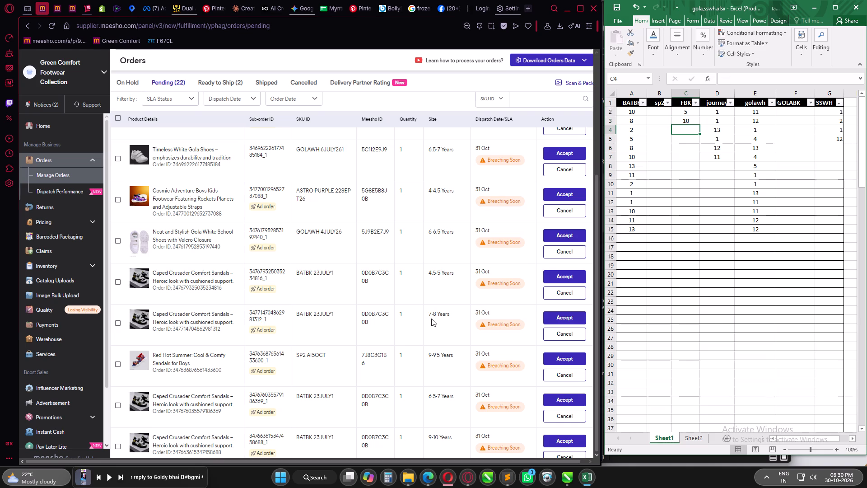
pyautogui.write('13')
pyautogui.press('Return')
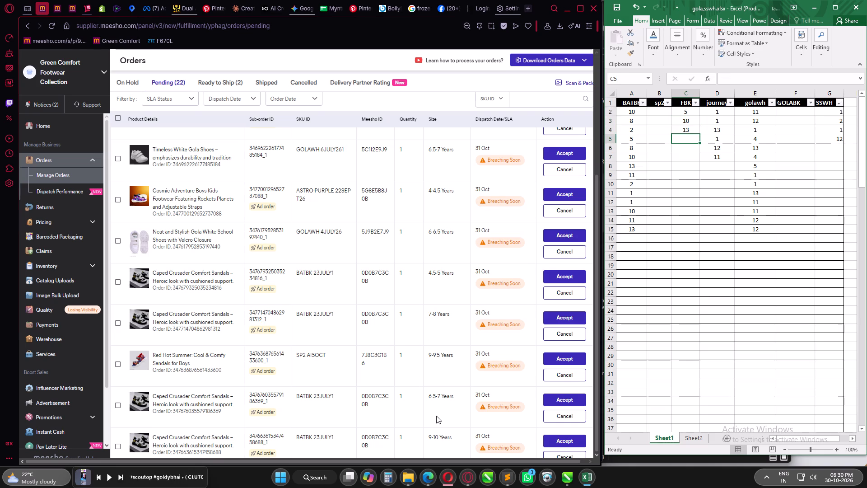
pyautogui.write('12')
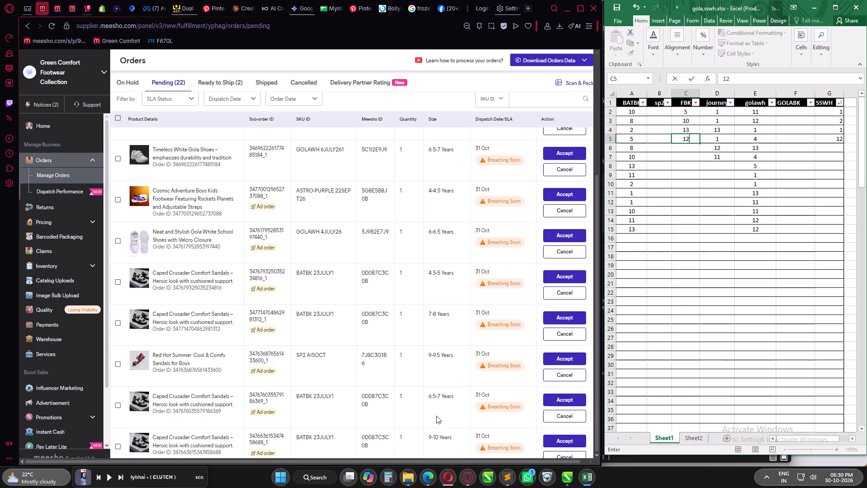
pyautogui.press('Return')
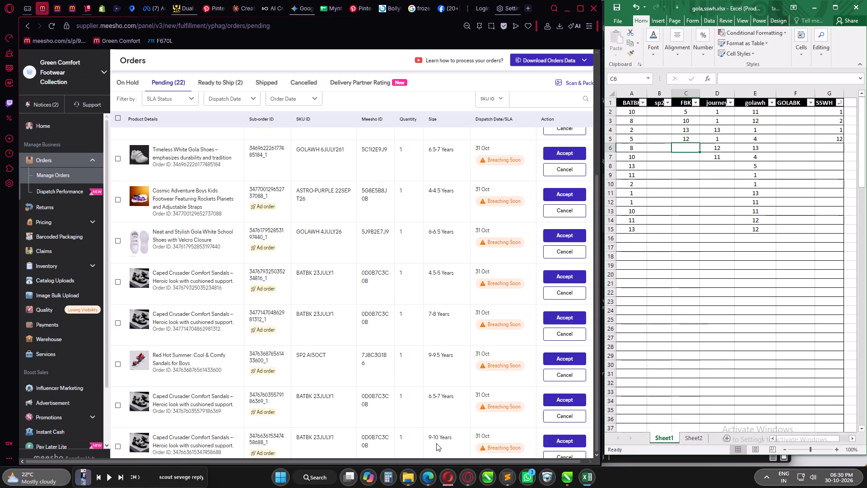
pyautogui.press('2')
pyautogui.press('Return')
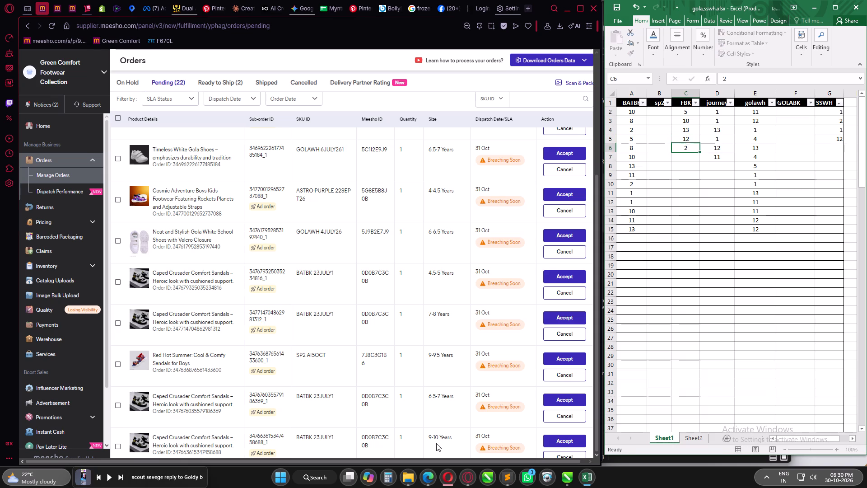
# Enter size 2 in B2 of the sp2 column for the 9-9.5 Years SP2 AI5OCT order.
pyautogui.press('Left')
pyautogui.press('Up')
pyautogui.press('Up')
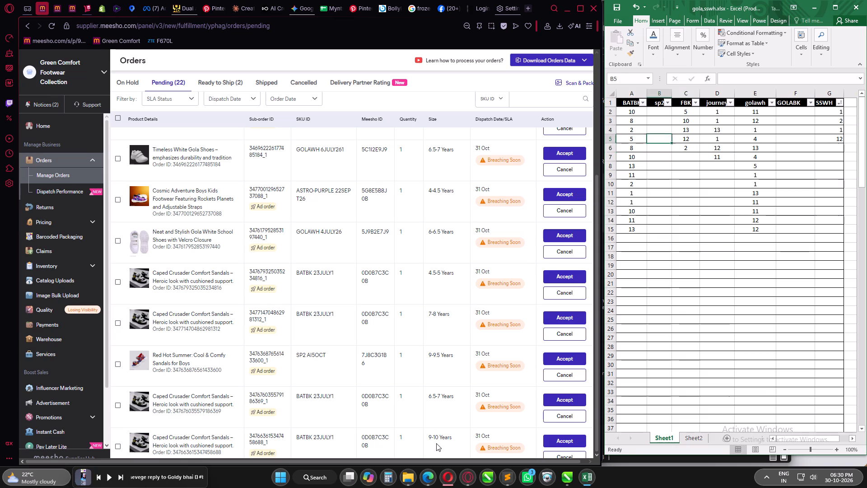
pyautogui.press('Up')
pyautogui.press('Up')
pyautogui.press('Up')
pyautogui.press('Up')
pyautogui.press('Down')
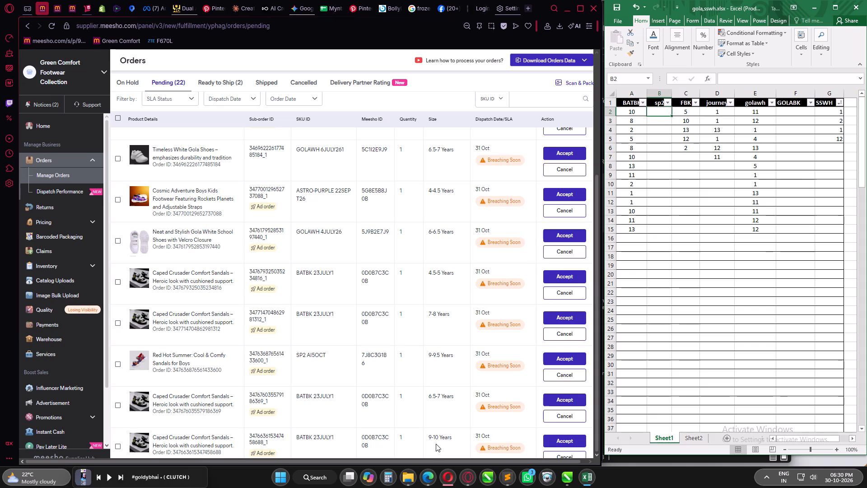
pyautogui.press('2')
pyautogui.press('Return')
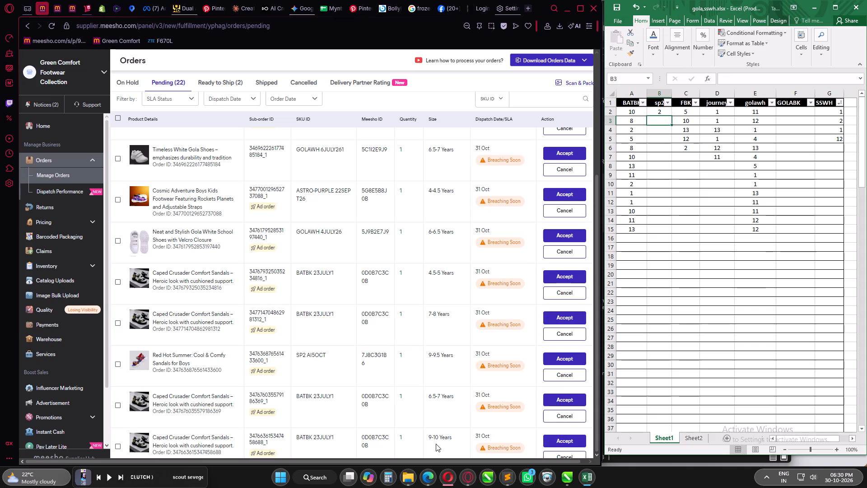
# Enter sizes 13, 8, 3, 13, 2 and 7 in A16:A21 of the BATBK column for the last six listed pending orders.
pyautogui.doubleClick(269, 434)
pyautogui.scroll(-7, 304, 361)
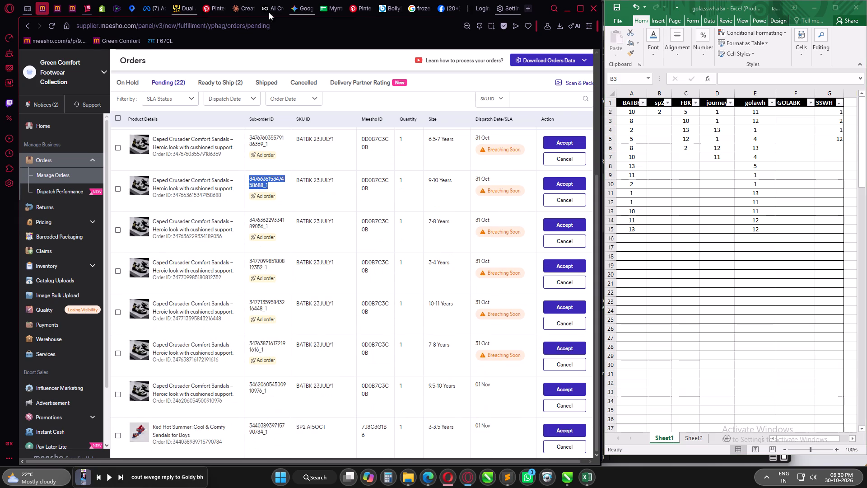
pyautogui.scroll(-4, 311, 340)
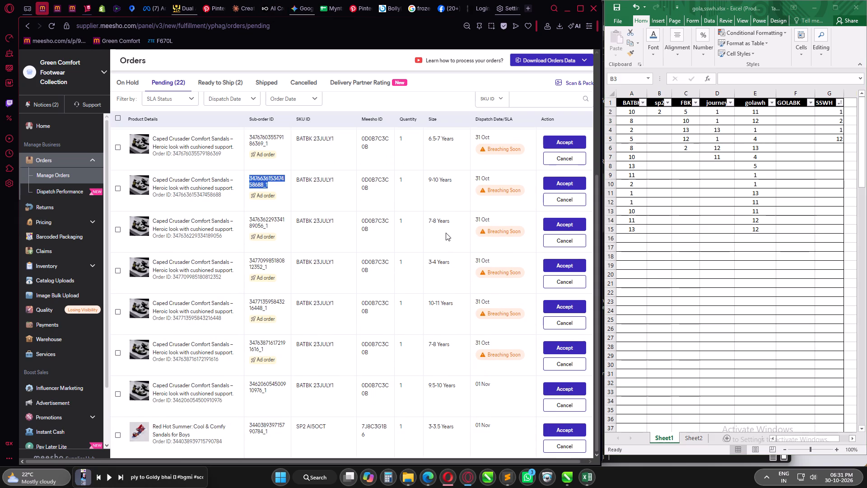
pyautogui.click(634, 241)
pyautogui.click(634, 241)
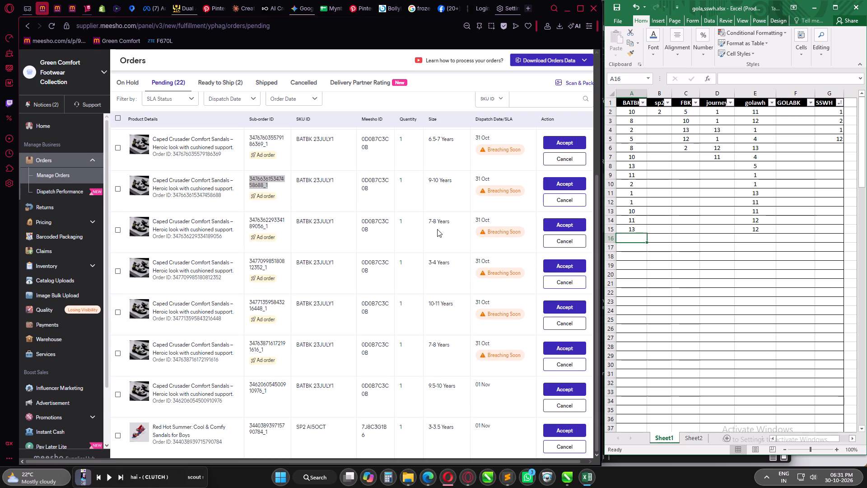
pyautogui.write('13')
pyautogui.press('Return')
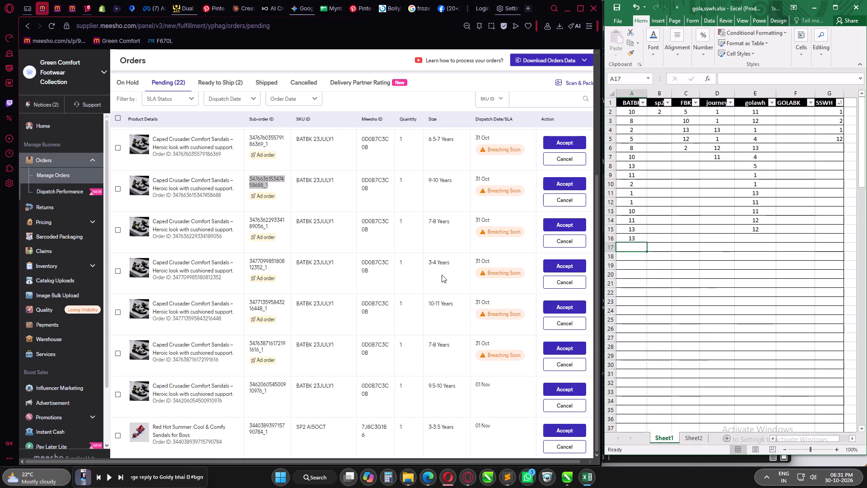
pyautogui.press('8')
pyautogui.press('Return')
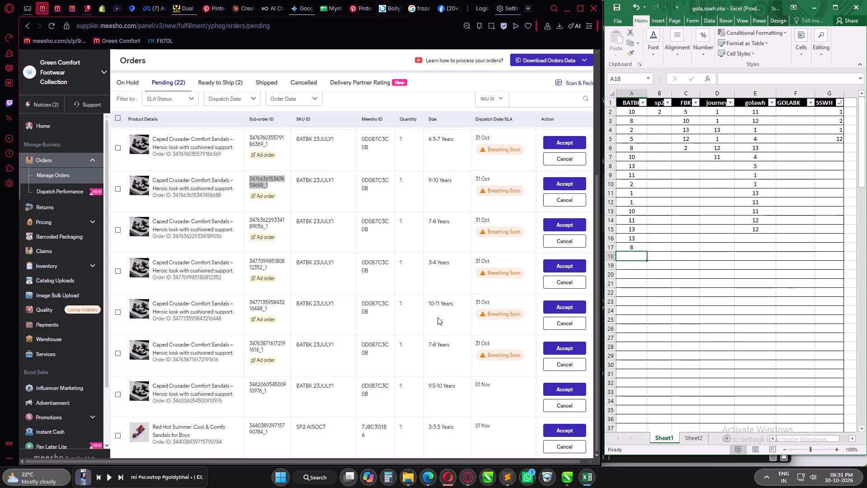
pyautogui.press('3')
pyautogui.press('Return')
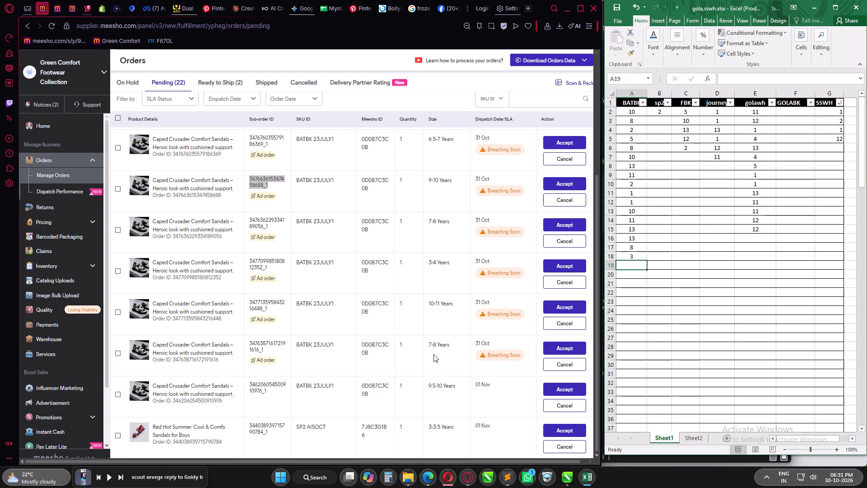
pyautogui.write('13')
pyautogui.press('Return')
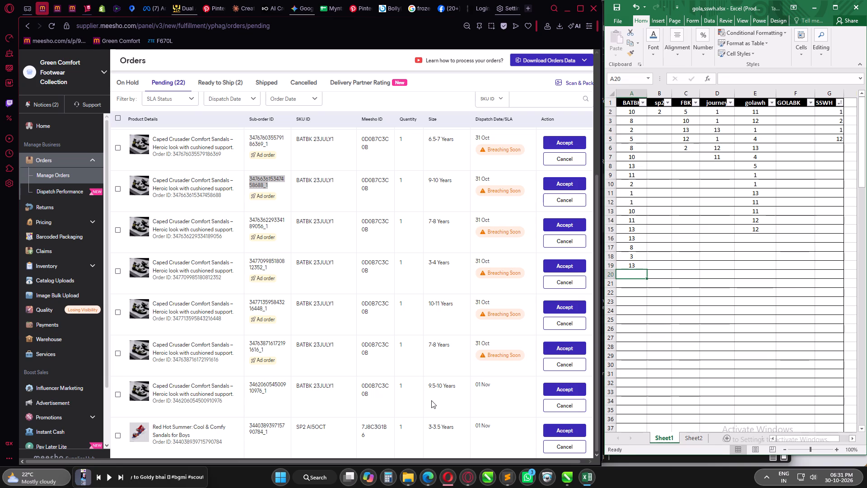
pyautogui.press('2')
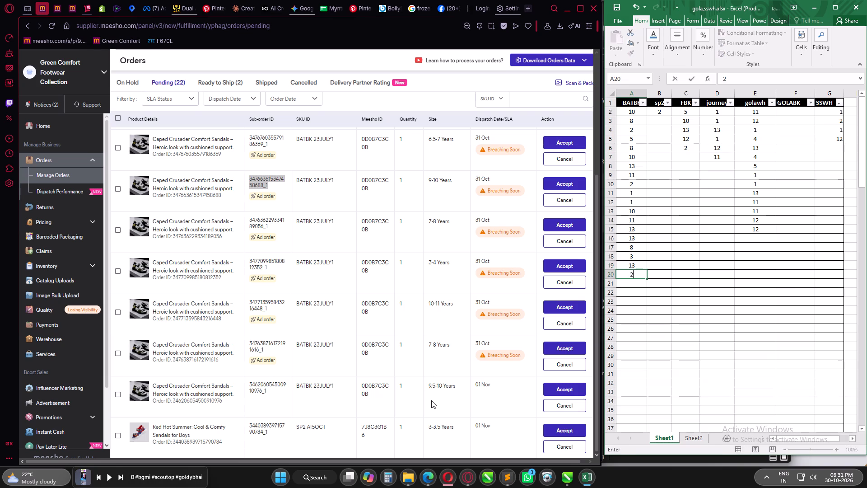
pyautogui.press('Return')
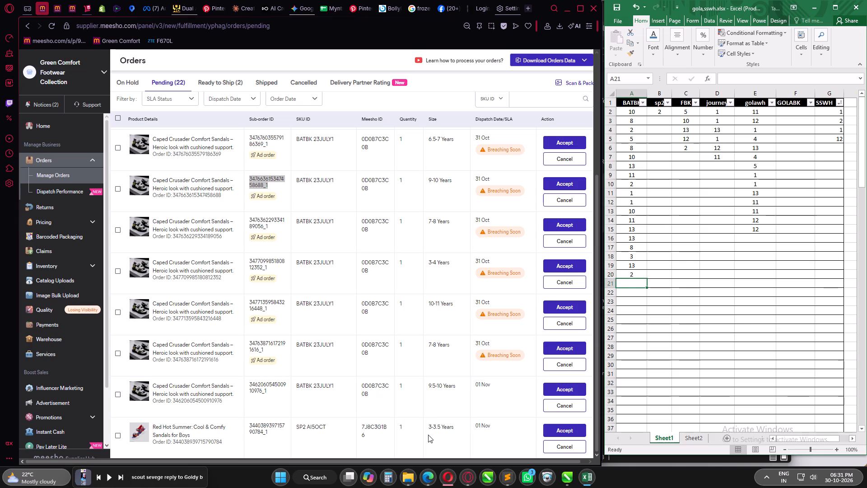
pyautogui.press('7')
pyautogui.press('Return')
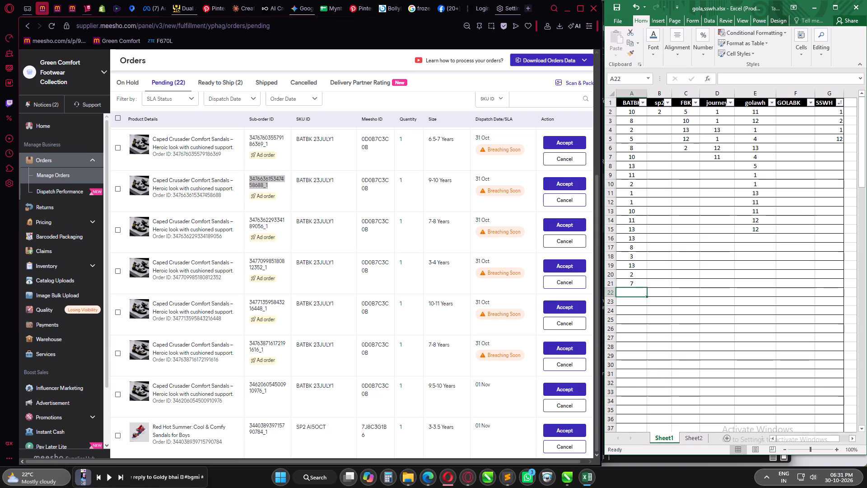
# Select all 22 pending orders and start accepting the selected orders.
pyautogui.doubleClick(265, 426)
pyautogui.scroll(-6, 347, 409)
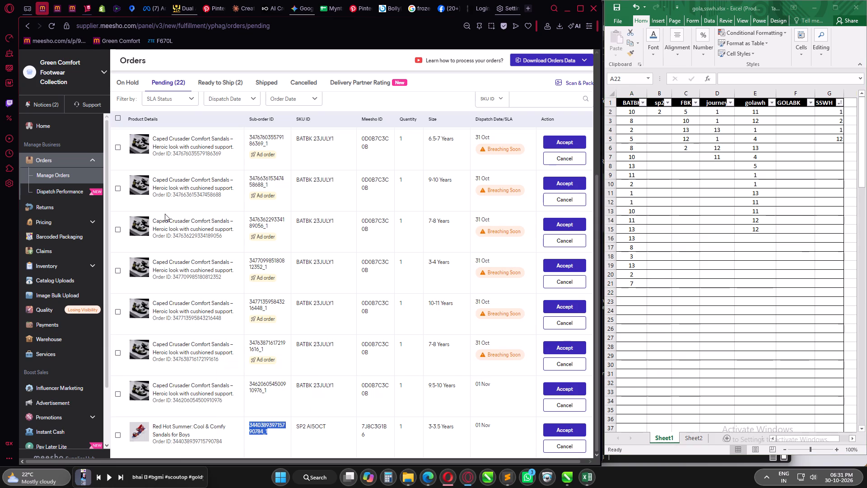
pyautogui.click(117, 116)
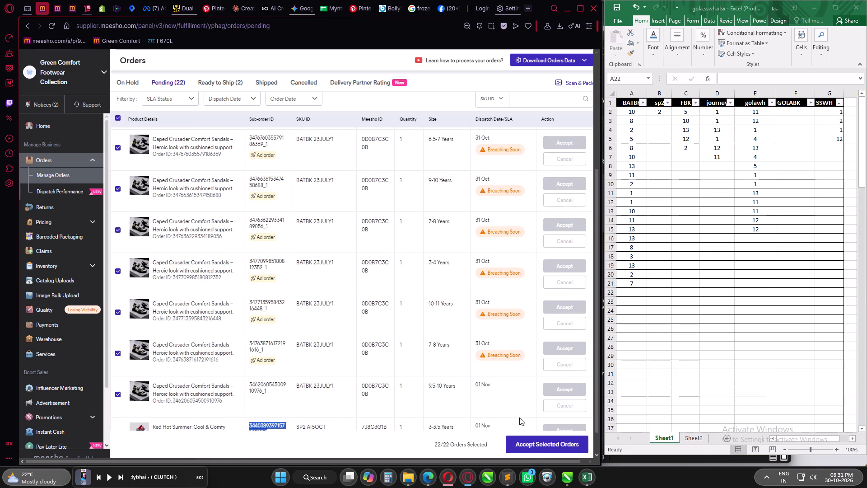
pyautogui.click(524, 446)
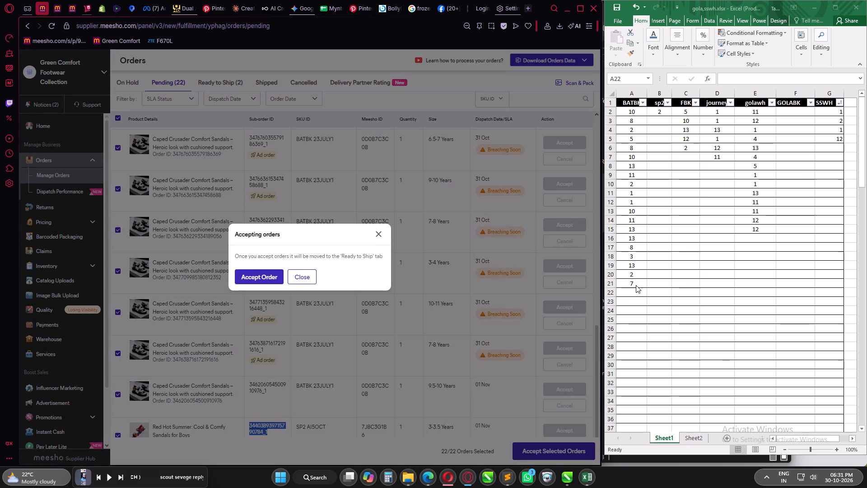
# Move the last SP2 AI5OCT order's size 7 from A21 in the BATBK column to B3 in the sp2 column.
pyautogui.click(632, 285)
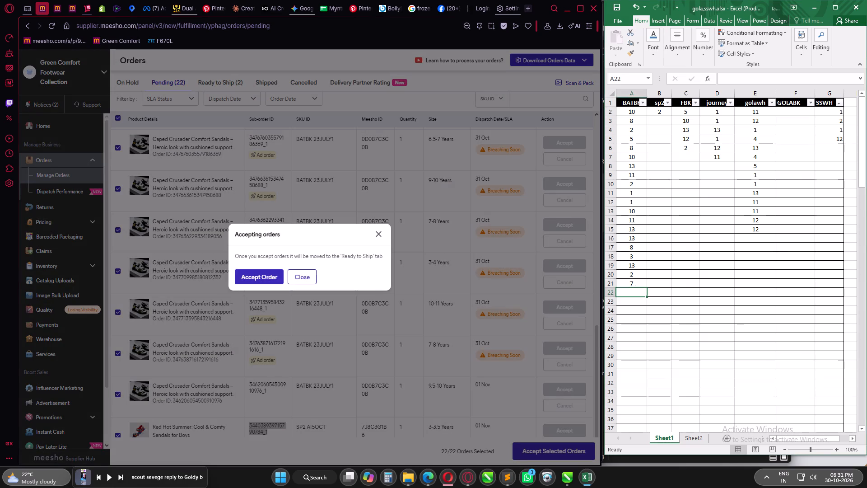
pyautogui.click(657, 120)
pyautogui.press('7')
pyautogui.press('Return')
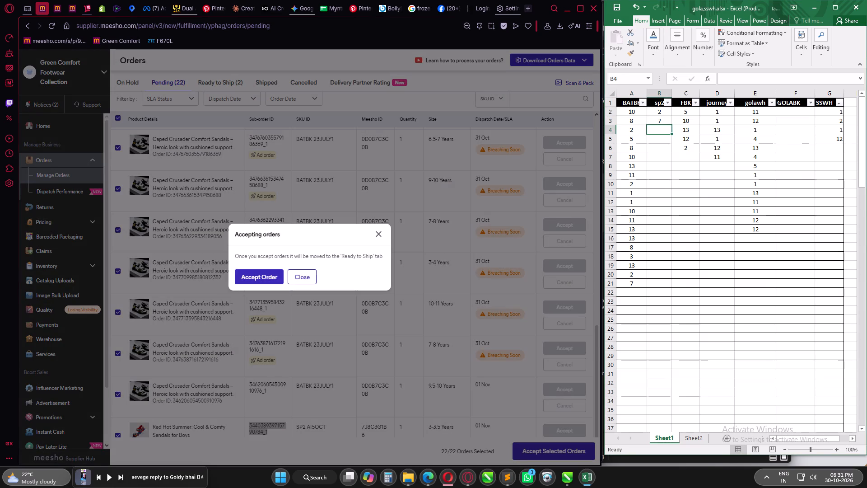
pyautogui.click(635, 280)
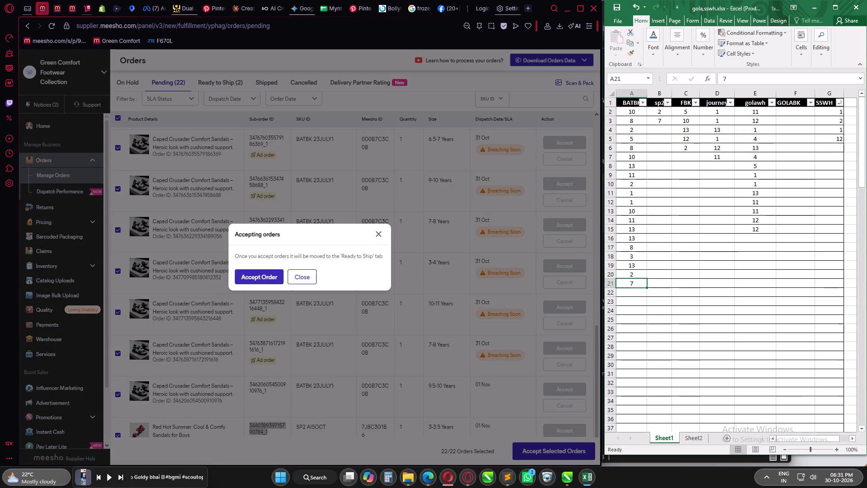
pyautogui.press('Delete')
# Confirm accepting the 22 selected orders.
pyautogui.click(253, 277)
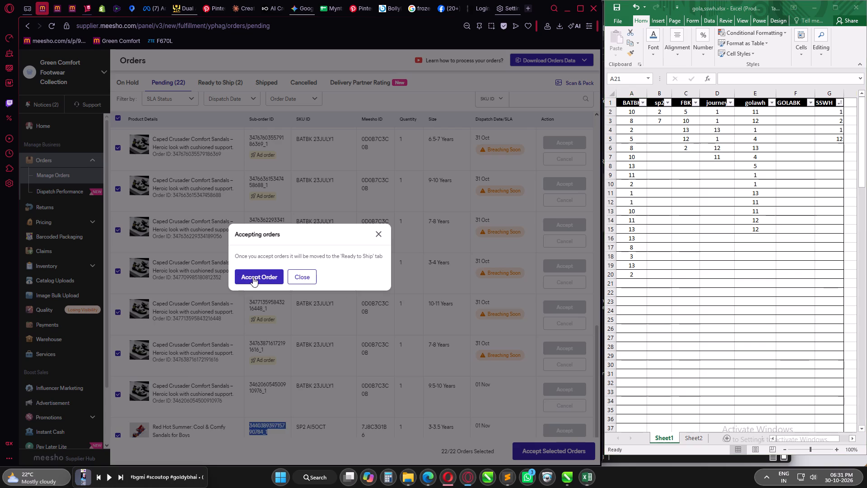
# Switch to Microsoft Edge and open the pending orders of the Green Comfort shoes & Sandals account.
pyautogui.click(431, 474)
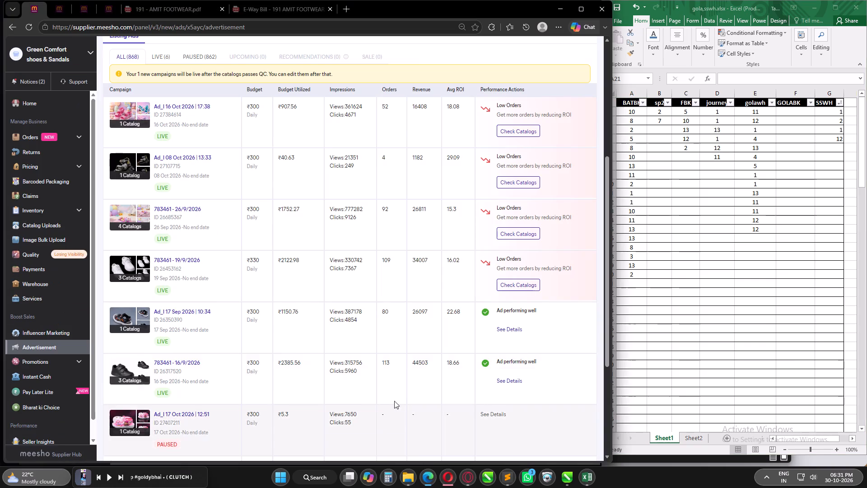
pyautogui.click(29, 136)
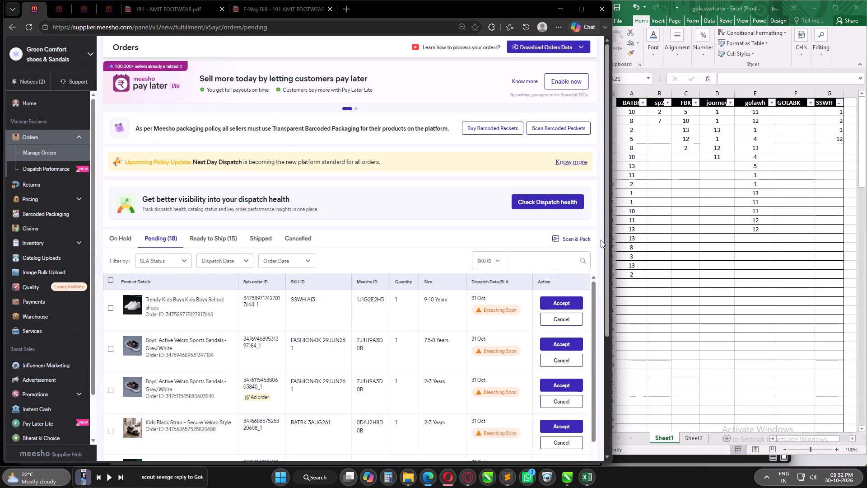
pyautogui.moveTo(605, 226); pyautogui.dragTo(603, 381)
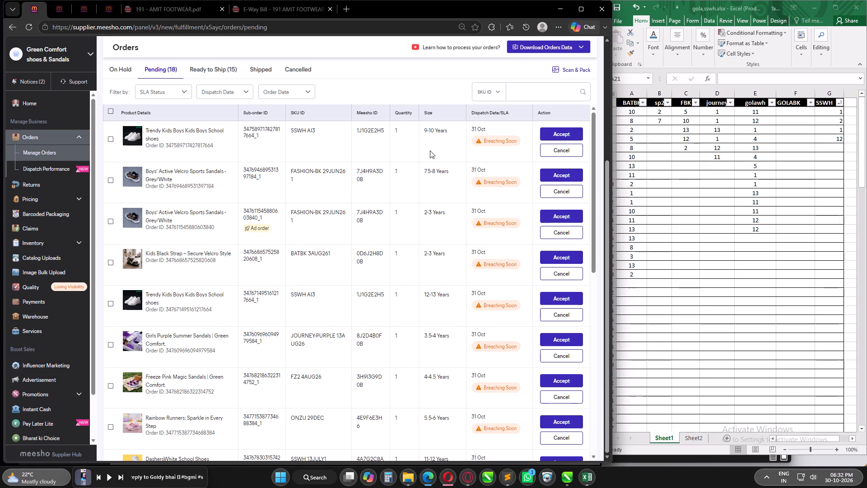
# Enter sizes 2 and 5 in G6:G7 of the SSWH column for the 9-10 Years and 12-13 Years SSWH AI3 orders.
pyautogui.click(828, 146)
pyautogui.click(823, 148)
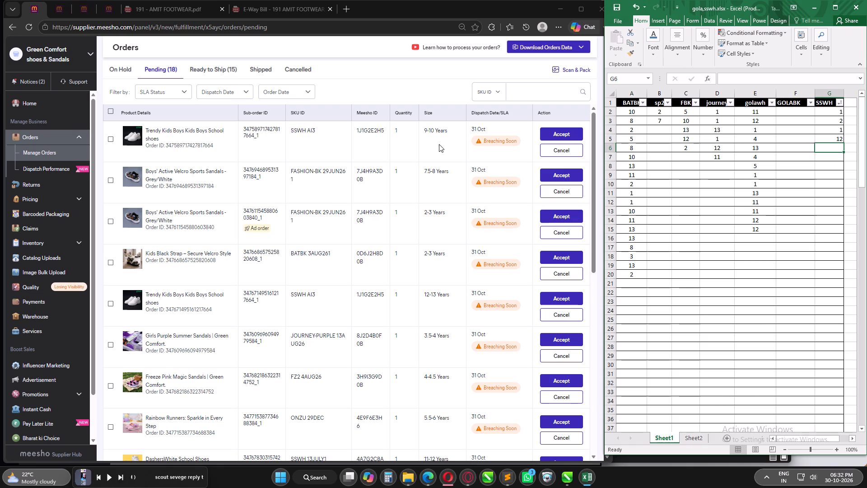
pyautogui.press('2')
pyautogui.press('Return')
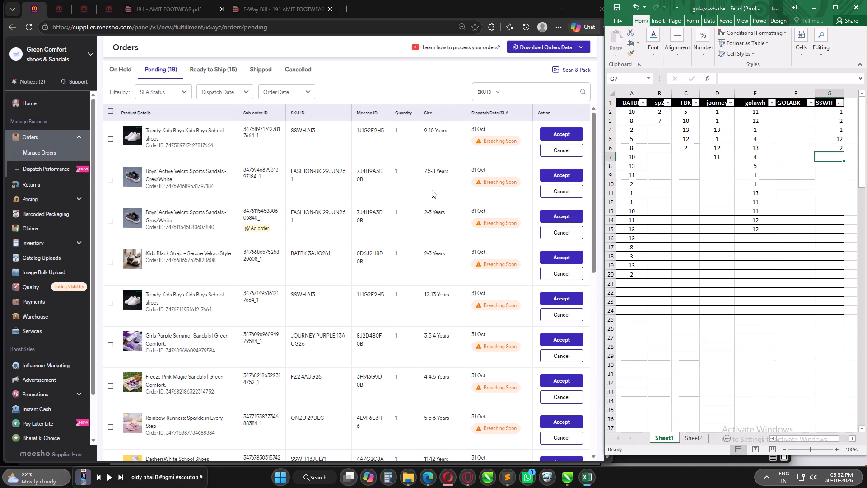
pyautogui.press('Left')
pyautogui.press('Left')
pyautogui.press('Left')
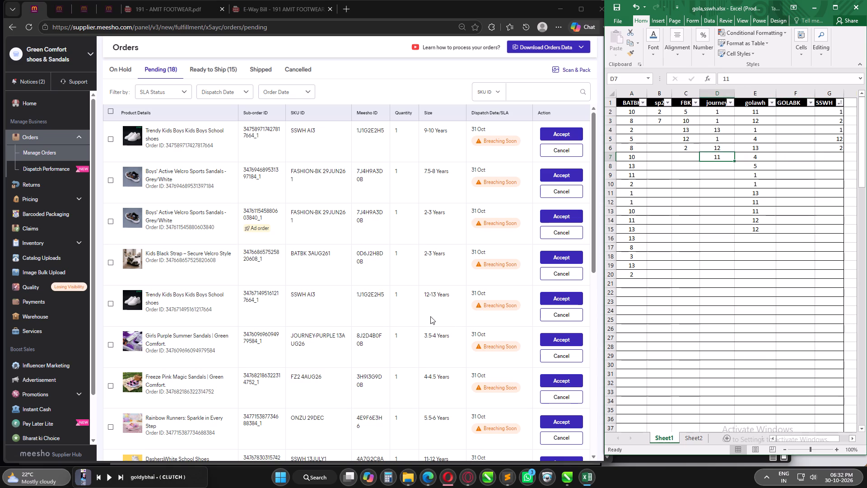
pyautogui.press('Right')
pyautogui.press('Right')
pyautogui.press('Right')
pyautogui.press('5')
pyautogui.press('Return')
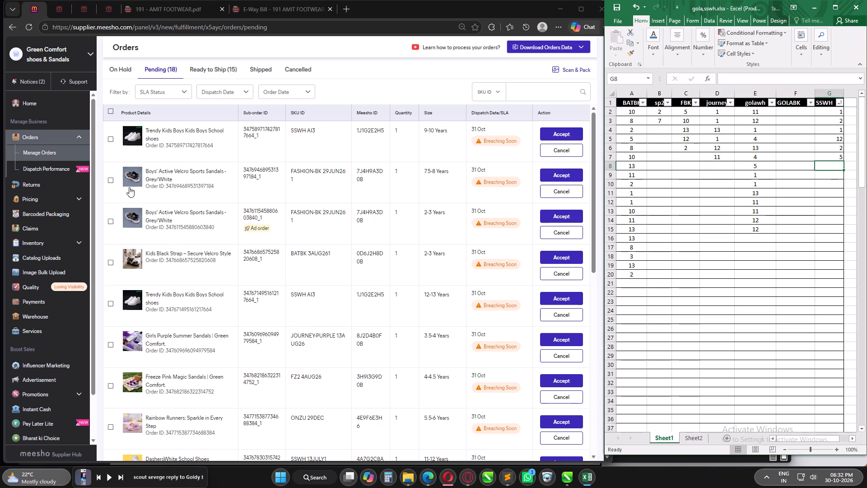
# Enter sizes 13 and 6 in C7:C8 of the FBK column for the first two FASHION-BK 29JUN261 orders.
pyautogui.press('Left')
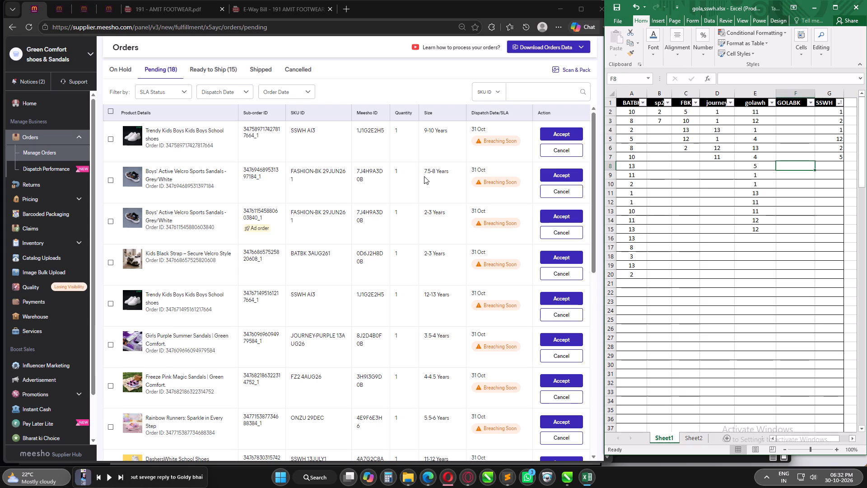
pyautogui.press('Left')
pyautogui.press('Left')
pyautogui.press('Left')
pyautogui.press('Left')
pyautogui.press('Right')
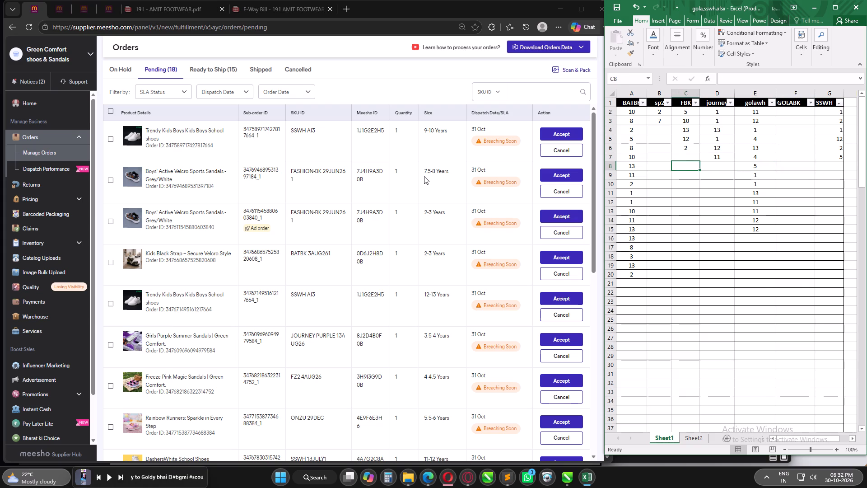
pyautogui.press('Up')
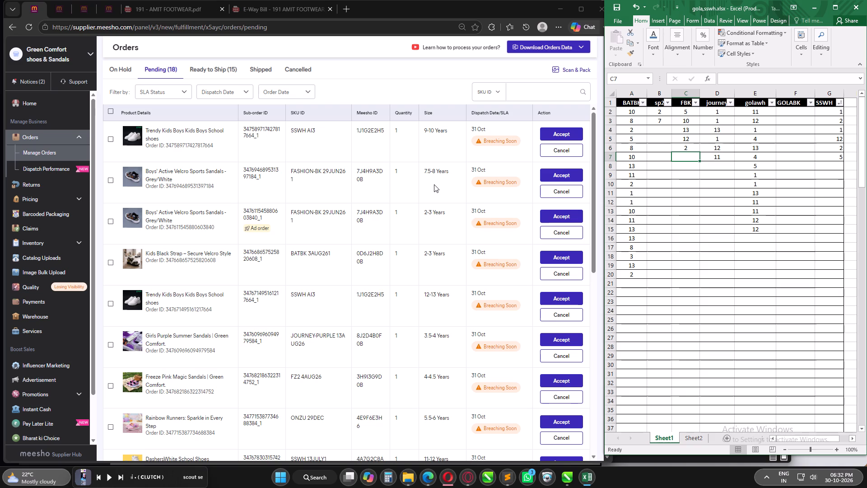
pyautogui.write('13')
pyautogui.press('Return')
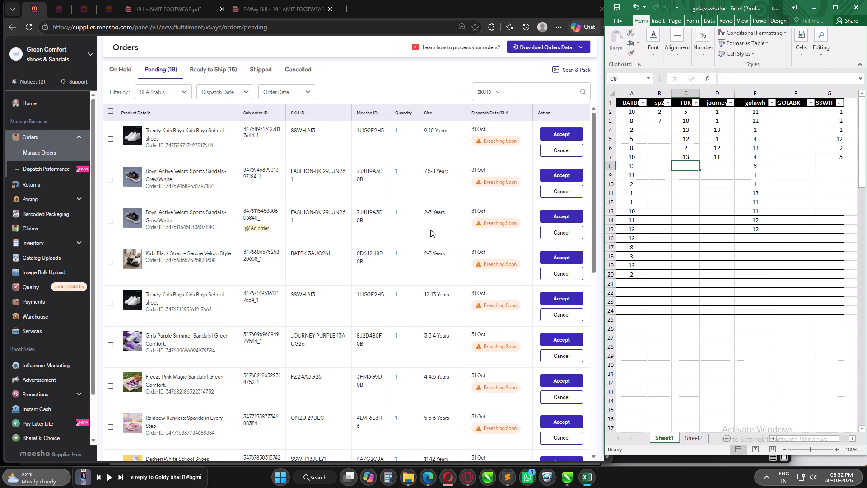
pyautogui.press('6')
pyautogui.press('Return')
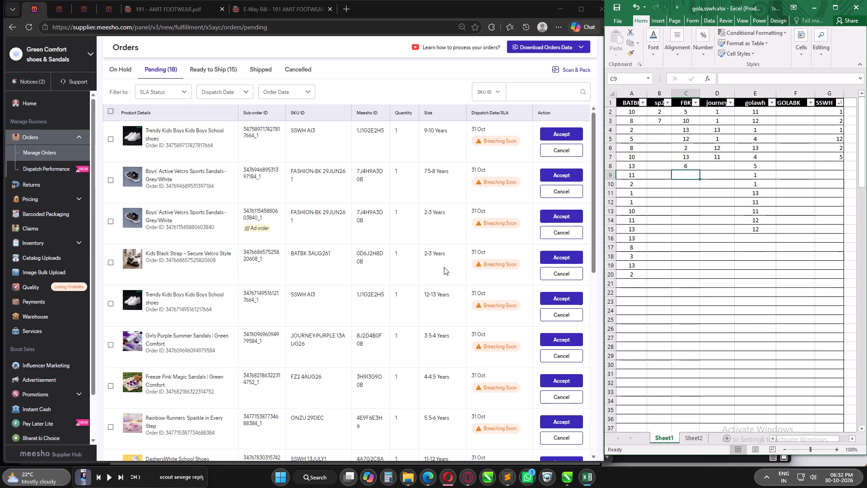
# Enter size 5 in A21 of the BATBK column for the 2-3 Years BATBK 3AUG261 order.
pyautogui.press('Left')
pyautogui.press('Left')
pyautogui.press('Down')
pyautogui.press('Down')
pyautogui.press('Down')
pyautogui.press('Down')
pyautogui.press('Down')
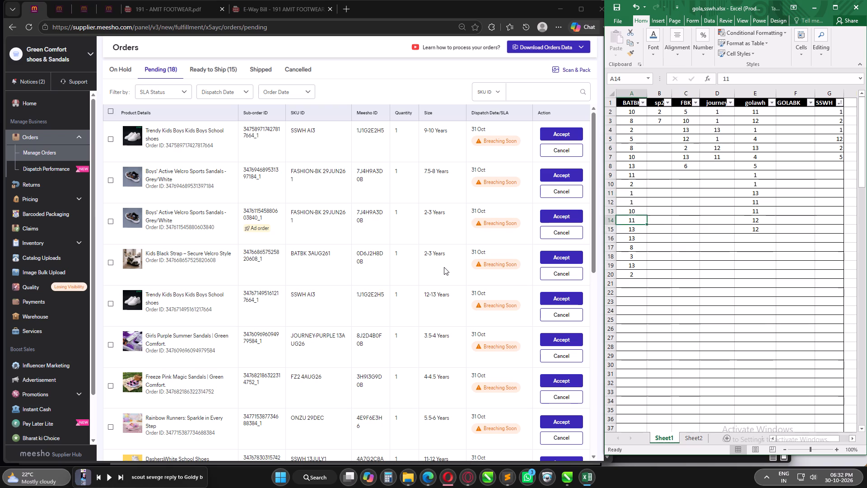
pyautogui.press('Down')
pyautogui.press('Down')
pyautogui.press('Down')
pyautogui.press('Down')
pyautogui.press('Down')
pyautogui.press('Down')
pyautogui.press('Down')
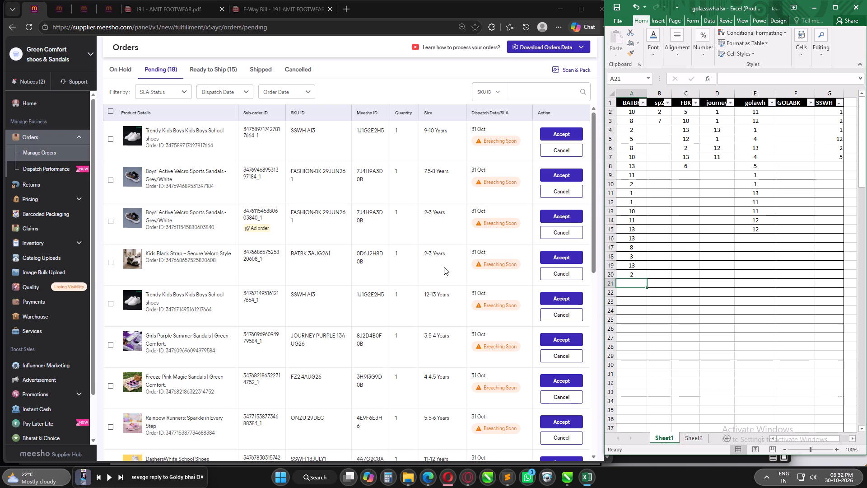
pyautogui.press('5')
pyautogui.press('Return')
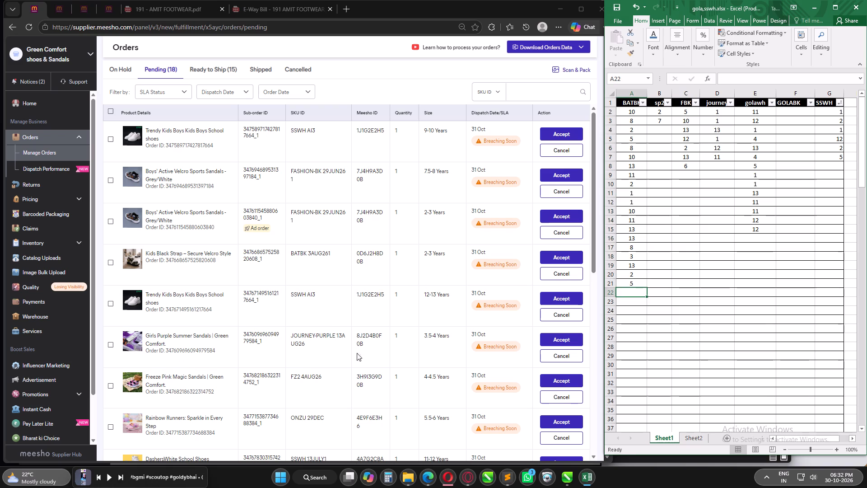
# Enter size 8 in D8 of the journey column for the 3.5-4 Years JOURNEY-PURPLE 13AUG26 order.
pyautogui.press('Right')
pyautogui.press('Right')
pyautogui.press('Up')
pyautogui.press('Up')
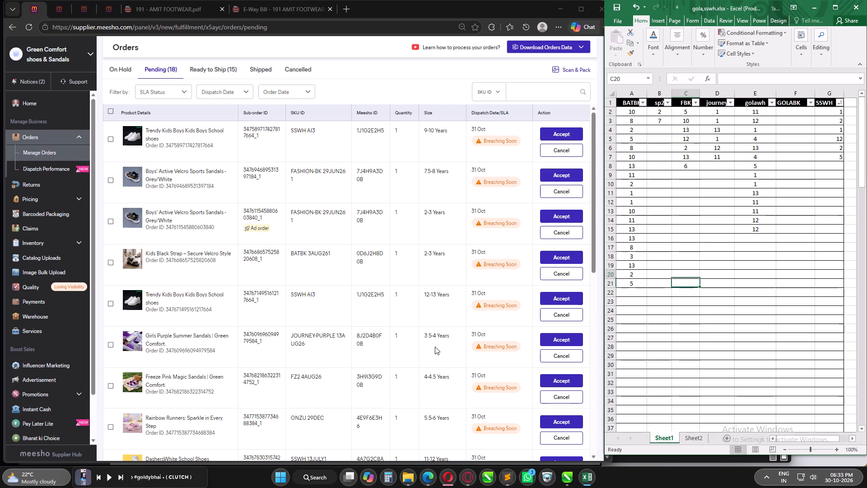
pyautogui.press('Up')
pyautogui.press('Right')
pyautogui.press('Up')
pyautogui.press('Up')
pyautogui.press('Up')
pyautogui.press('Up')
pyautogui.press('Up')
pyautogui.press('Up')
pyautogui.press('Up')
pyautogui.press('Up')
pyautogui.press('Up')
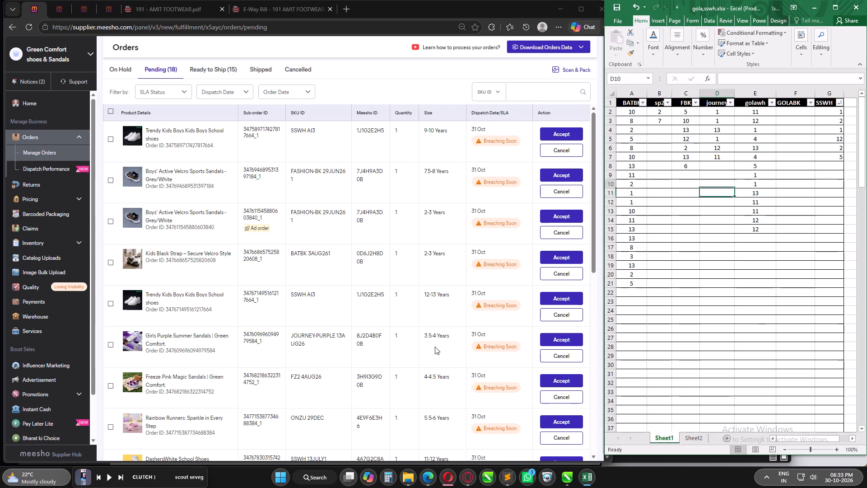
pyautogui.press('Up')
pyautogui.press('Up')
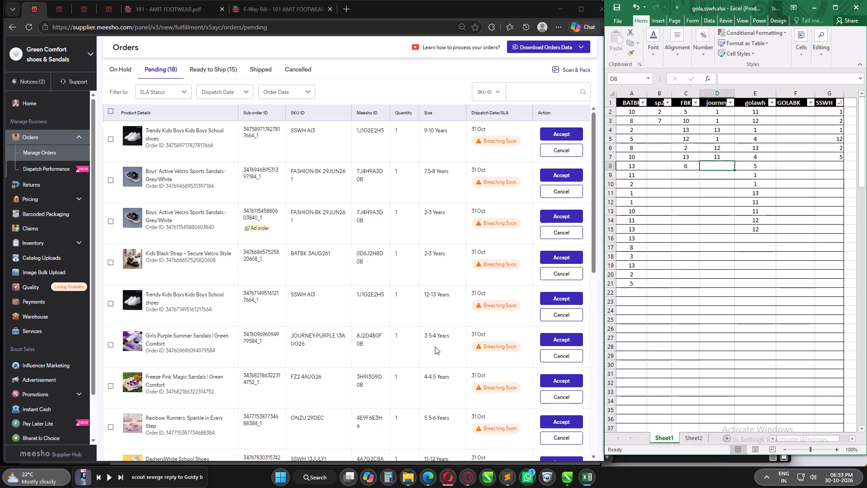
pyautogui.press('8')
pyautogui.press('Return')
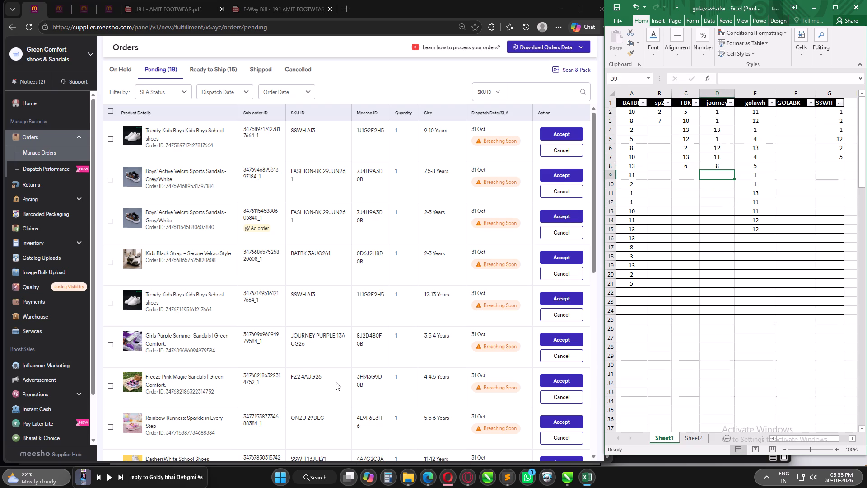
# Enter sizes 4, 4, 12, 13 and 5 in G8:G12 of the SSWH column for the SSWH 13JULY1 order and next four SSWH AI3 orders.
pyautogui.doubleClick(260, 413)
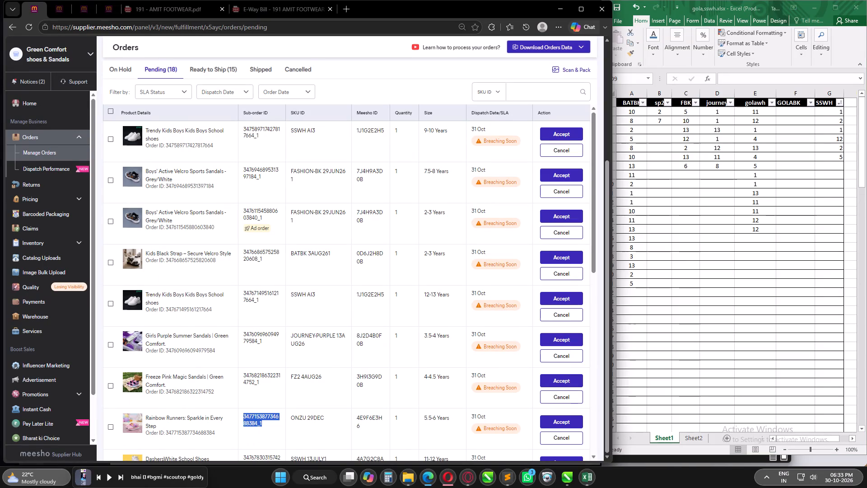
pyautogui.scroll(-7, 357, 343)
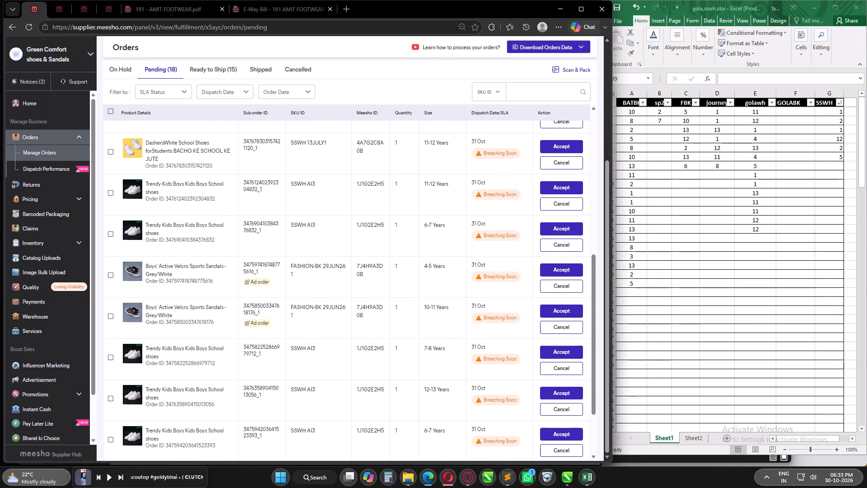
pyautogui.click(820, 157)
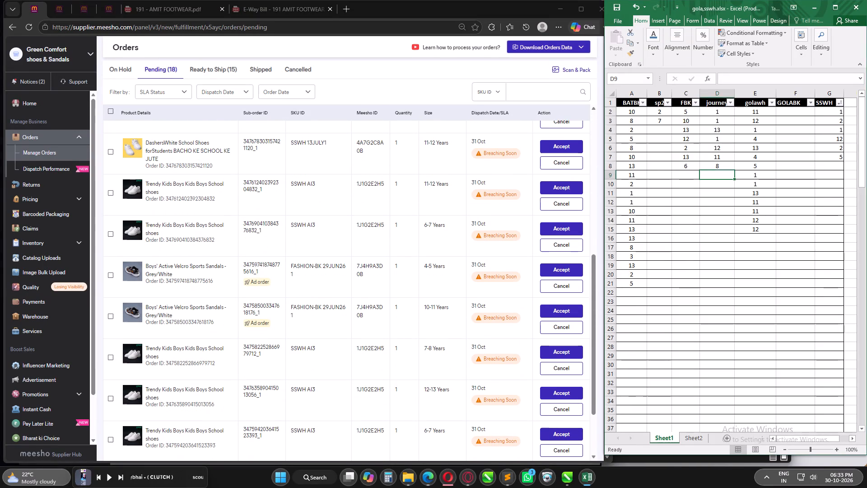
pyautogui.click(826, 176)
pyautogui.click(826, 161)
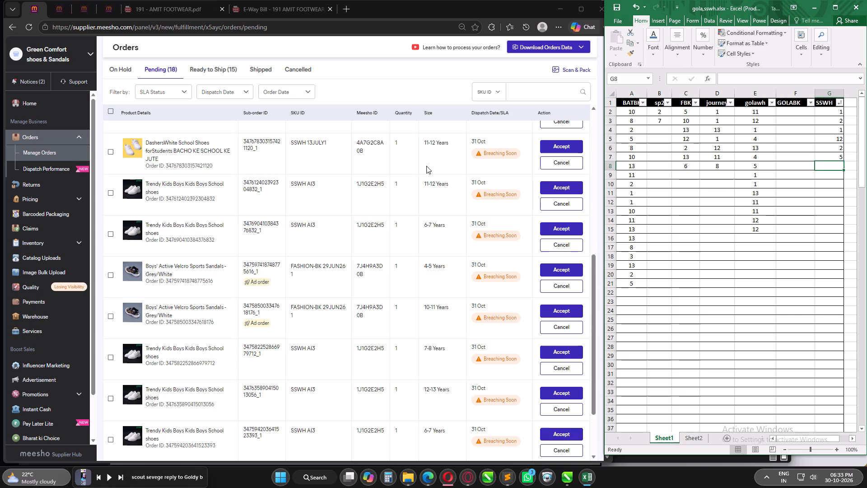
pyautogui.press('4')
pyautogui.press('Return')
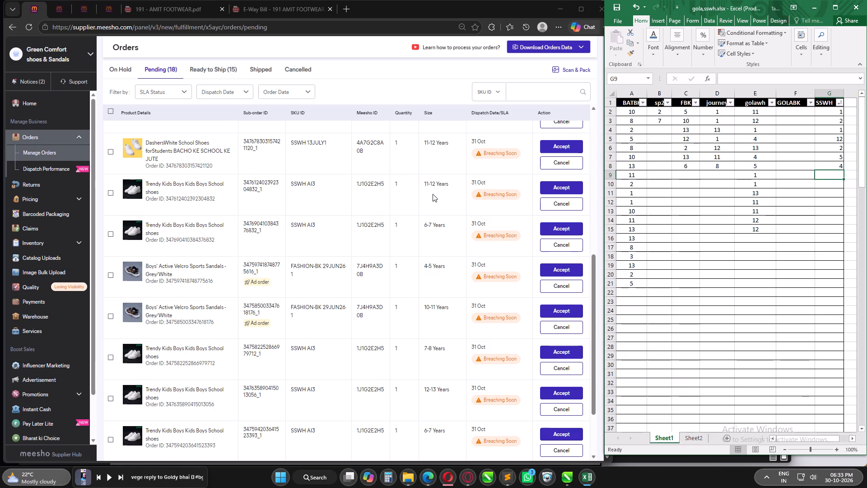
pyautogui.press('4')
pyautogui.press('Return')
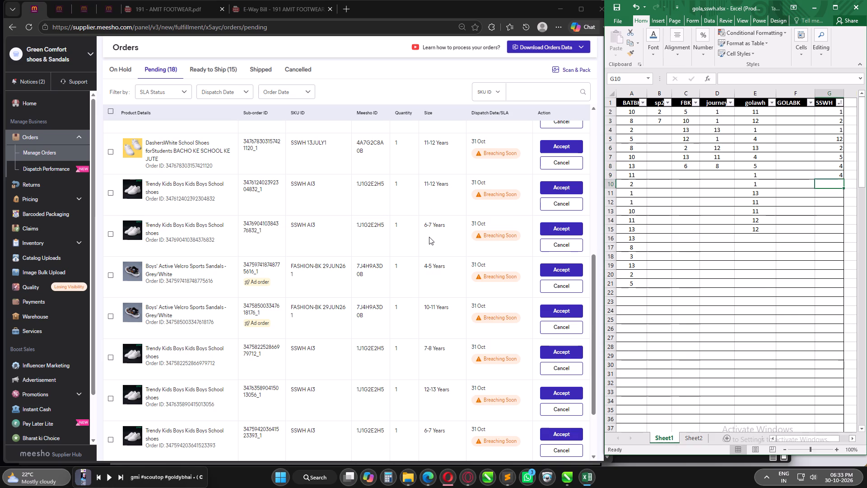
pyautogui.write('12')
pyautogui.press('Return')
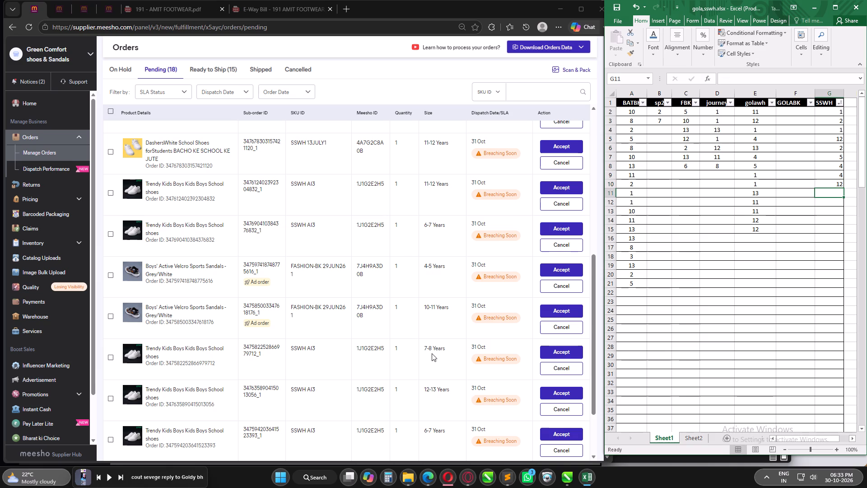
pyautogui.write('13')
pyautogui.press('Return')
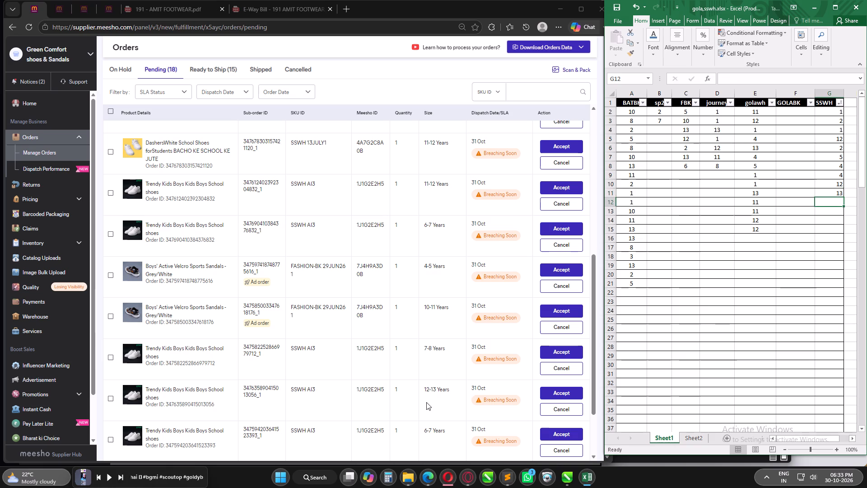
pyautogui.press('5')
pyautogui.press('Return')
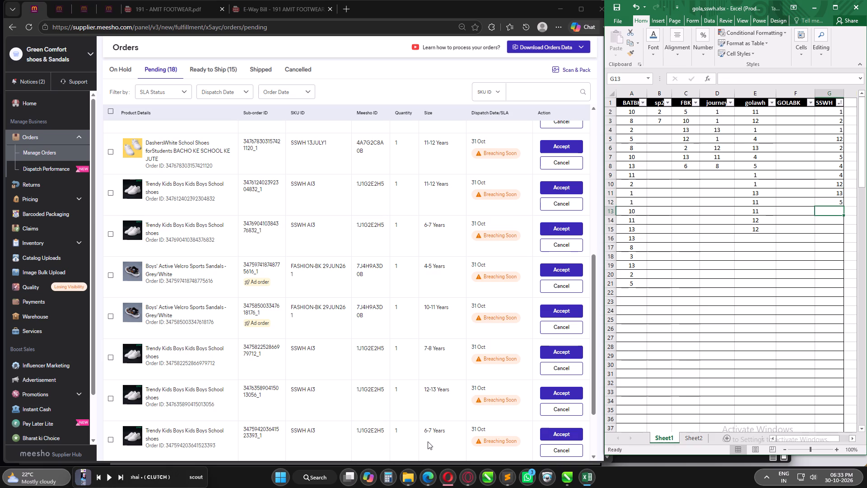
# Enter size 12 in G13 of the SSWH column for the last 6-7 Years SSWH AI3 order.
pyautogui.write('12')
pyautogui.press('Return')
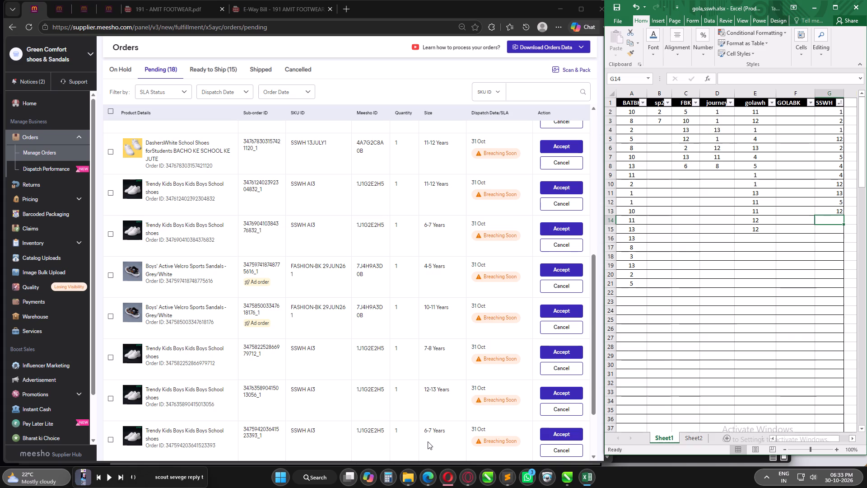
# Enter sizes 10 and 3 in C9:C10 of the FBK column for the 4-5 and 10-11 Years FASHION-BK 29JUN261 orders.
pyautogui.click(694, 178)
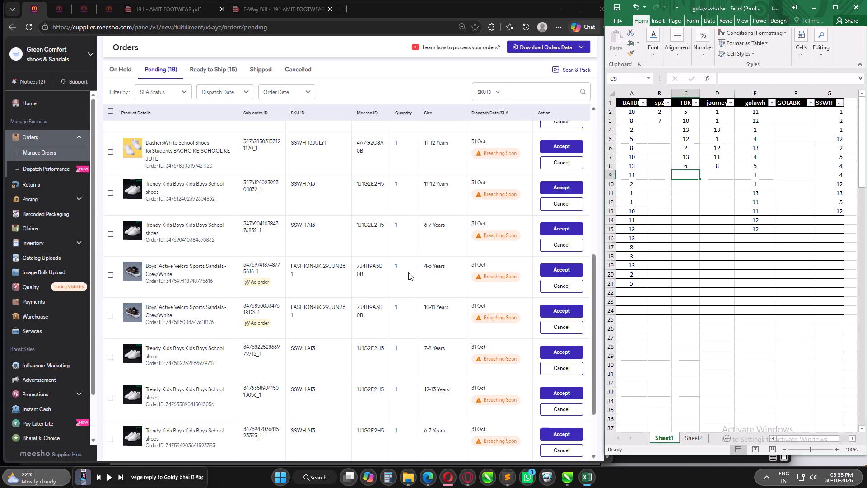
pyautogui.write('10')
pyautogui.press('Return')
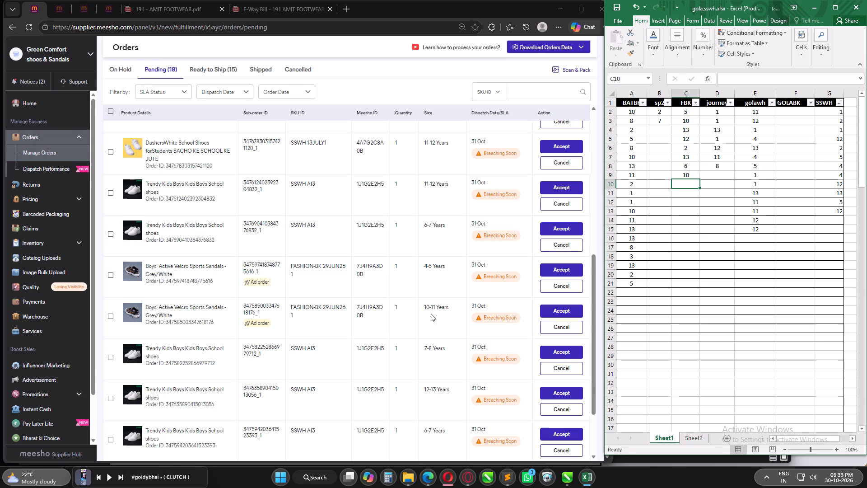
pyautogui.press('3')
pyautogui.press('Return')
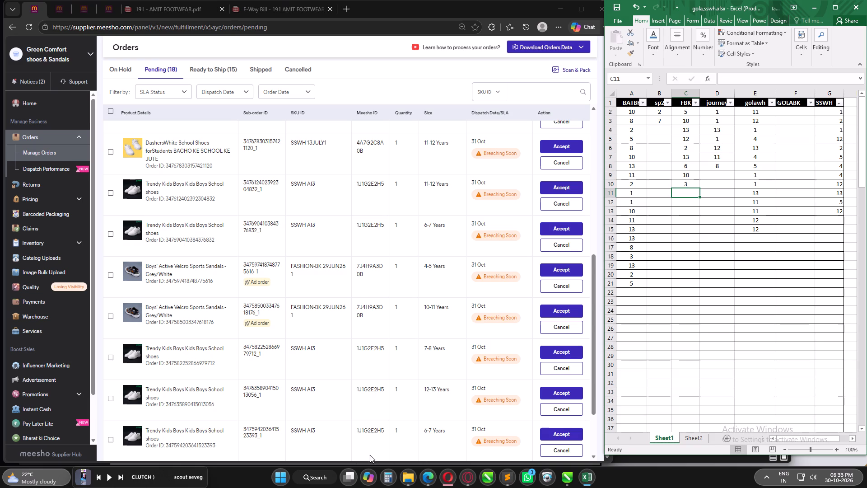
# Enter size 13 in F2 of the GOLABK column for the 7-8 Years GOLABK 23JULYA order.
pyautogui.doubleClick(261, 432)
pyautogui.scroll(-7, 326, 360)
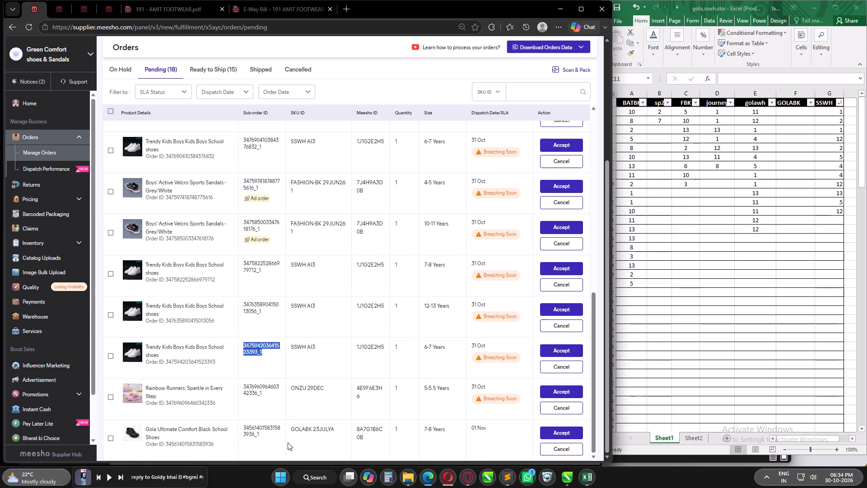
pyautogui.click(802, 125)
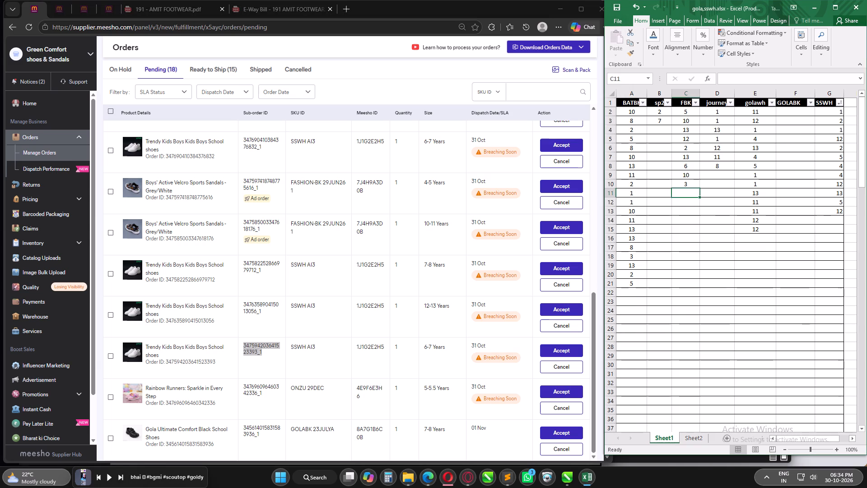
pyautogui.click(794, 112)
pyautogui.write('13')
pyautogui.press('Return')
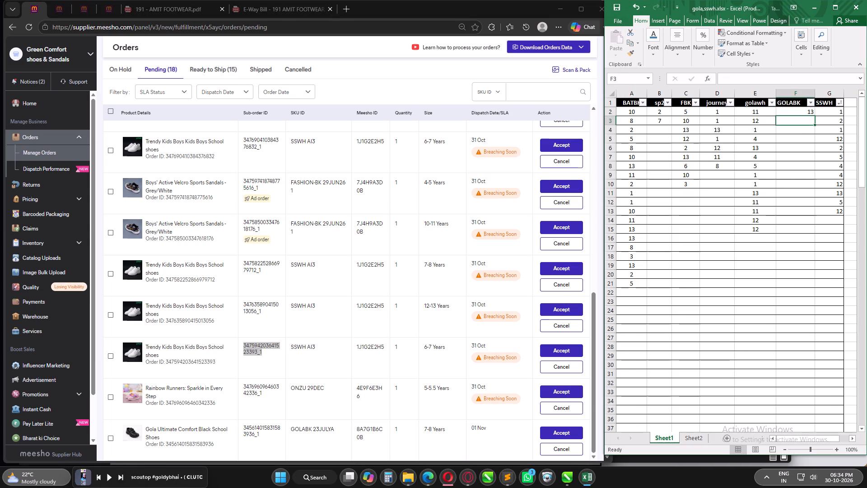
# Select all pending orders of the Green Comfort shoes & Sandals account and accept them.
pyautogui.click(112, 108)
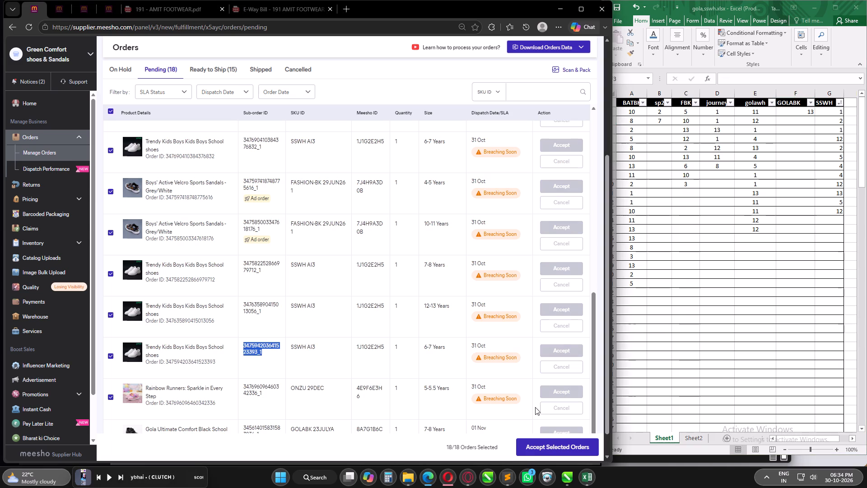
pyautogui.click(535, 450)
pyautogui.click(254, 273)
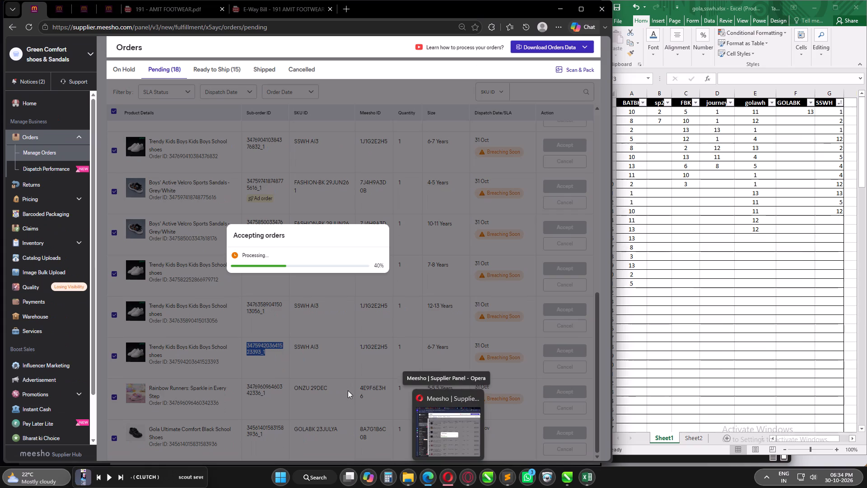
# Sort the workbook table by the BATBK column from smallest to largest.
pyautogui.click(668, 272)
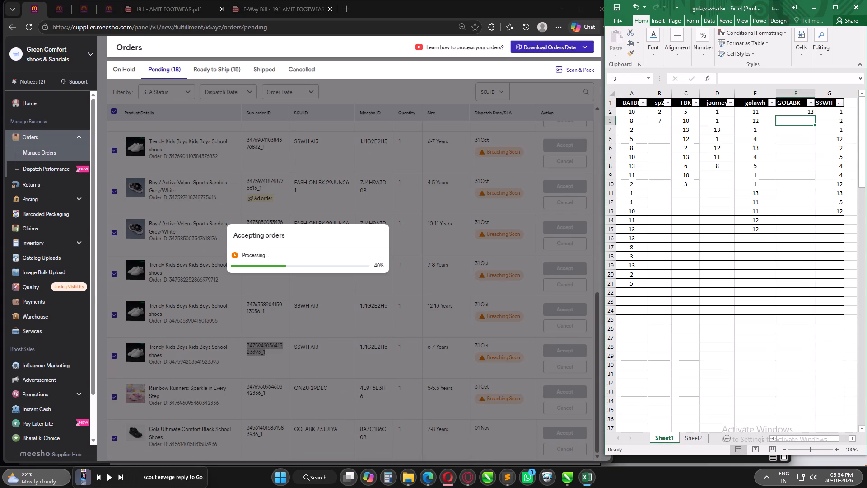
pyautogui.click(645, 103)
pyautogui.click(554, 114)
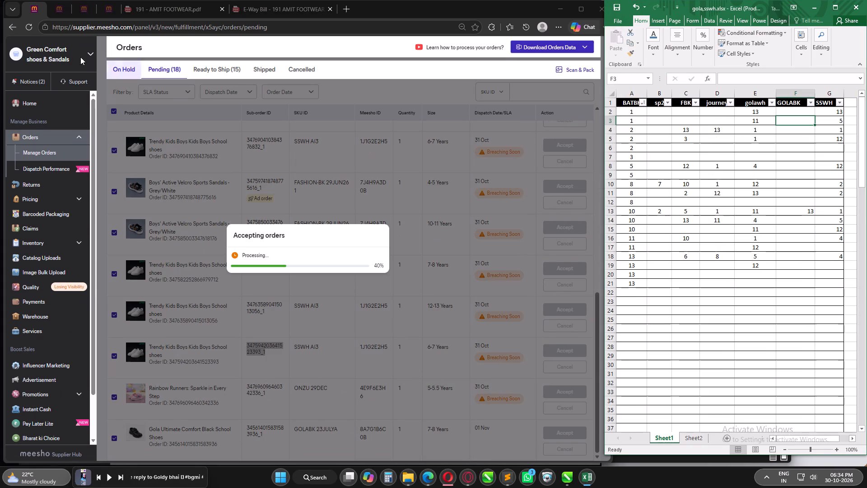
# Reload the pending orders pages of the three Green Comfort accounts in Edge, Opera and Opera GX, dismissing each order-acceptance notice.
pyautogui.click(28, 30)
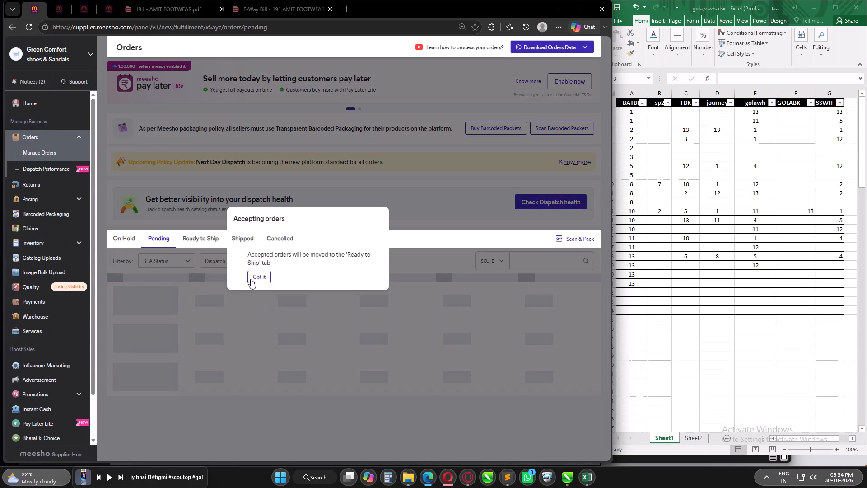
pyautogui.click(258, 277)
pyautogui.click(443, 475)
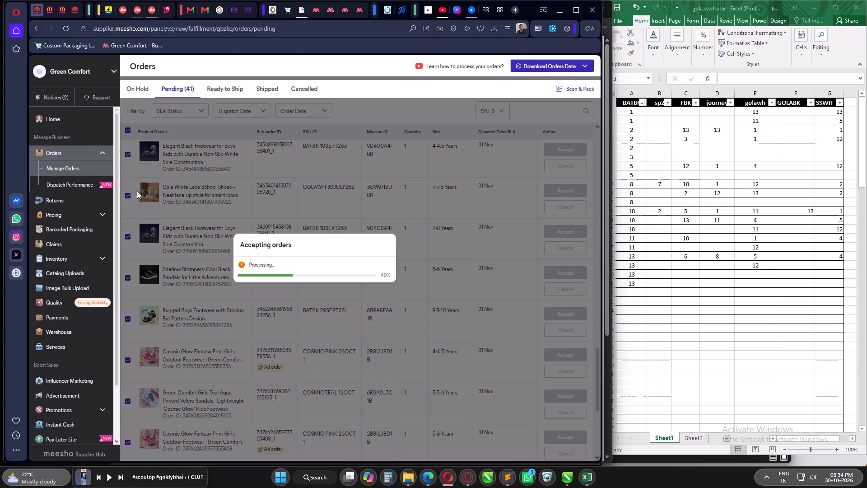
pyautogui.click(64, 30)
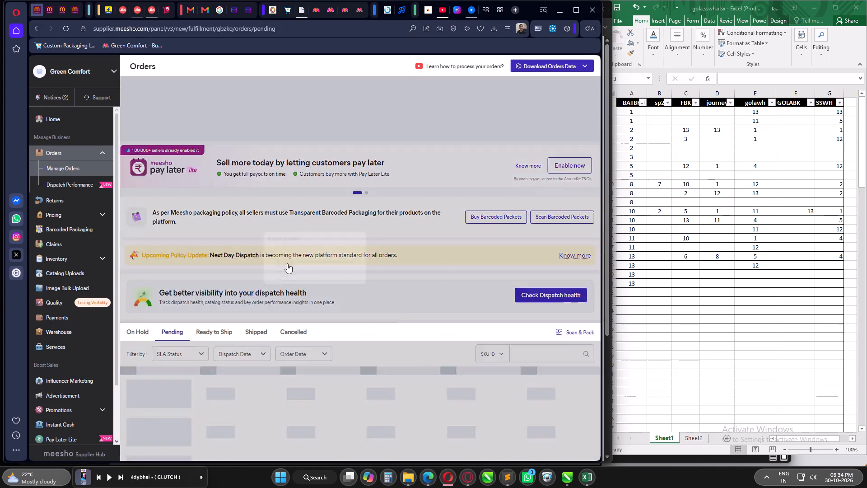
pyautogui.click(264, 292)
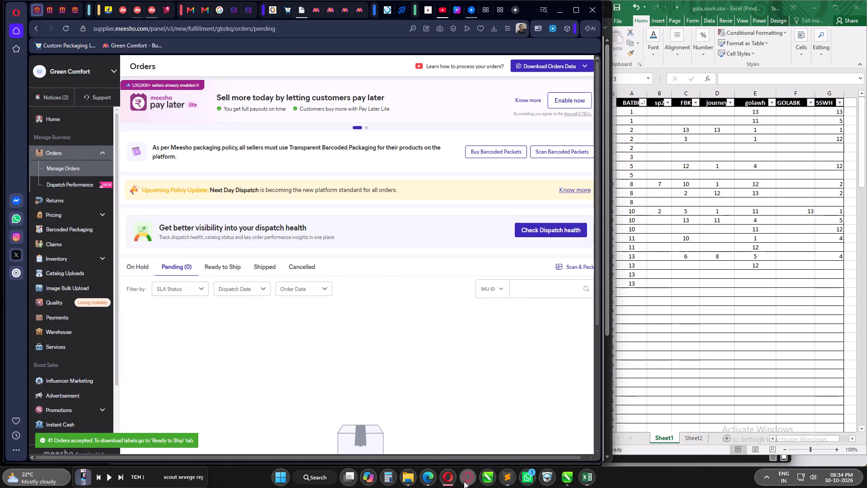
pyautogui.click(463, 481)
pyautogui.click(54, 26)
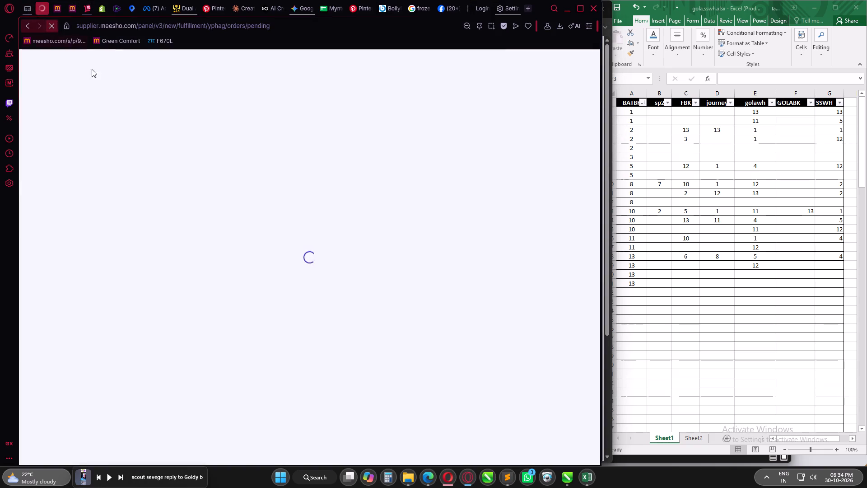
pyautogui.click(270, 283)
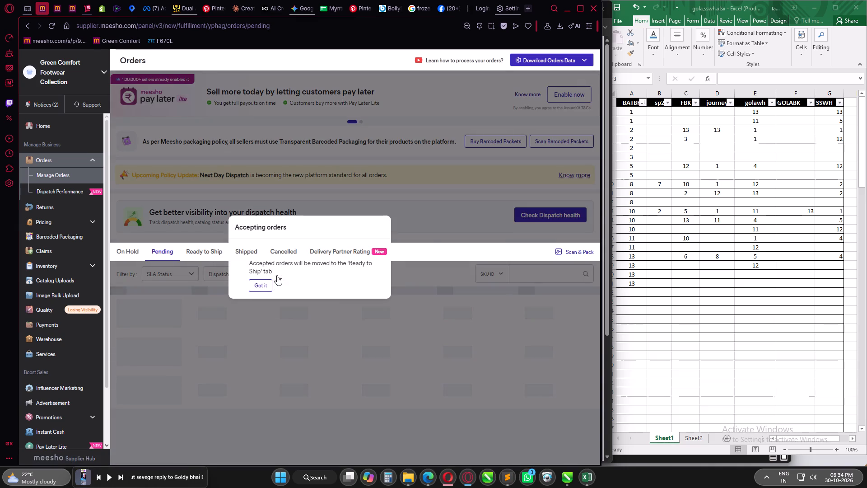
# Move the gola,sswh.xlsx workbook window over the Opera GX browser window.
pyautogui.moveTo(803, 11); pyautogui.dragTo(735, 210)
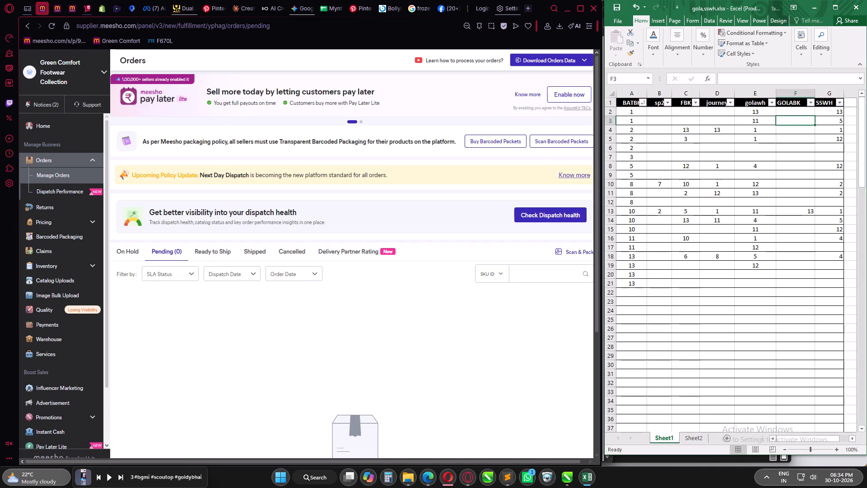
pyautogui.moveTo(735, 210); pyautogui.dragTo(744, 221)
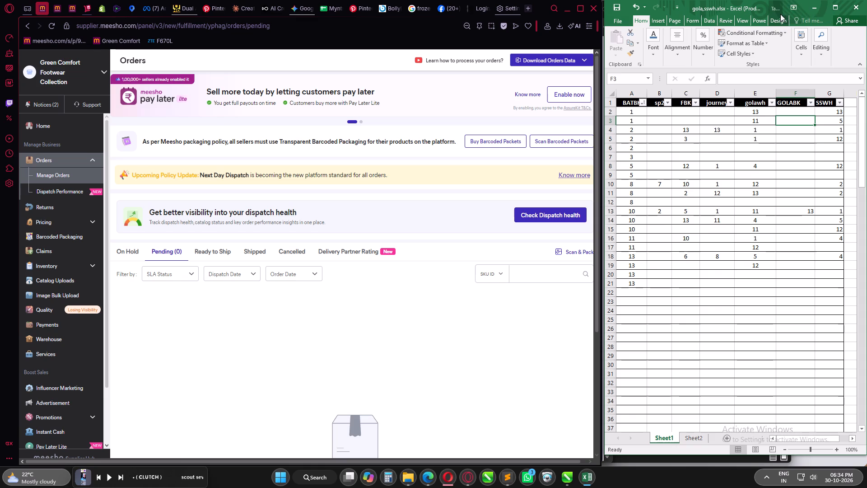
pyautogui.moveTo(767, 12); pyautogui.dragTo(599, 8)
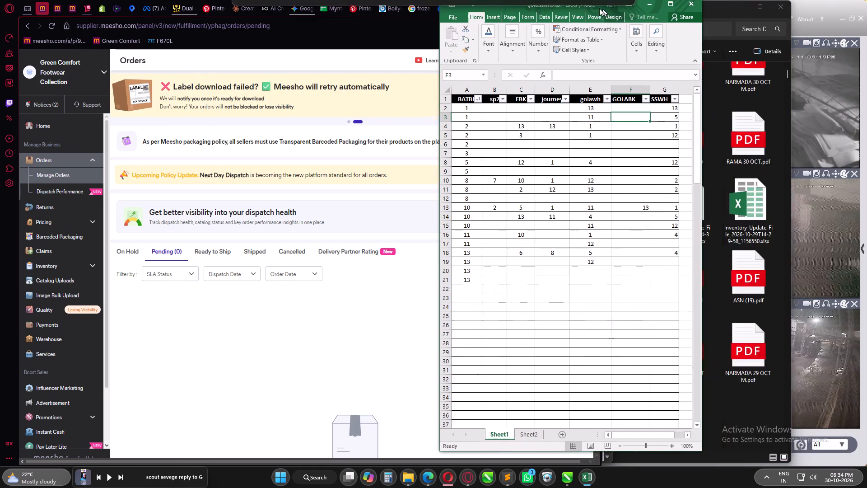
pyautogui.moveTo(599, 8); pyautogui.dragTo(265, 43)
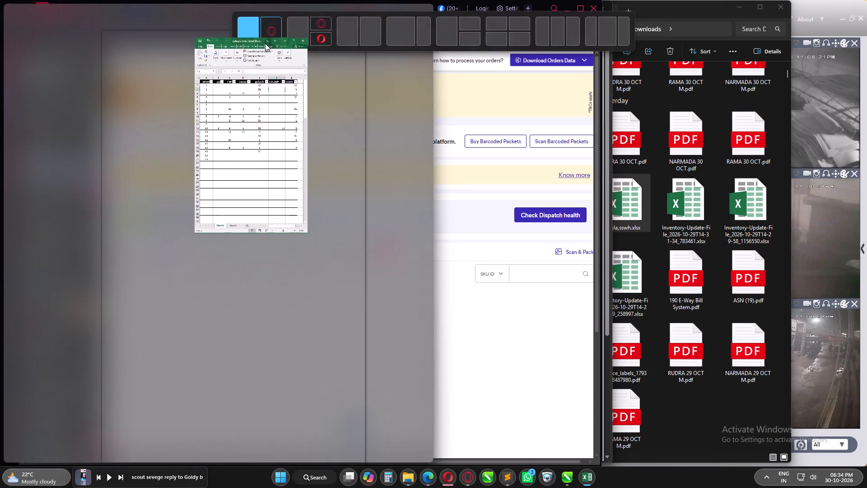
pyautogui.moveTo(265, 43); pyautogui.dragTo(268, 58)
pyautogui.moveTo(261, 60); pyautogui.dragTo(260, 56)
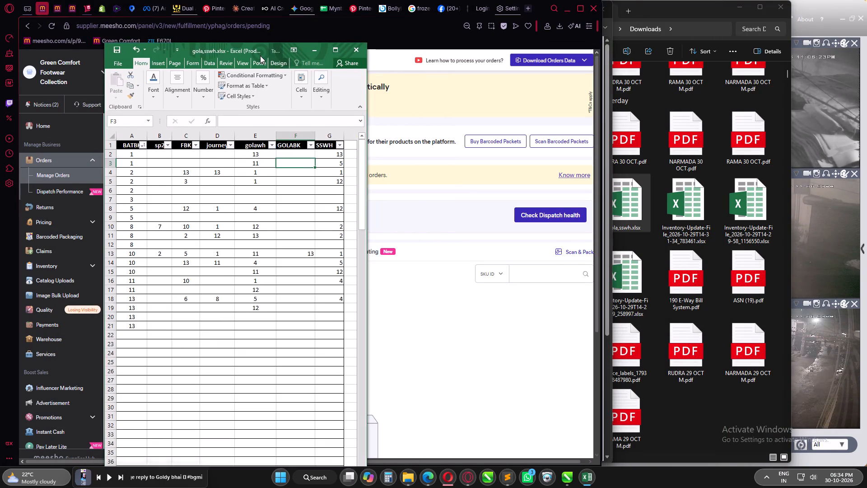
pyautogui.moveTo(260, 56); pyautogui.dragTo(262, 19)
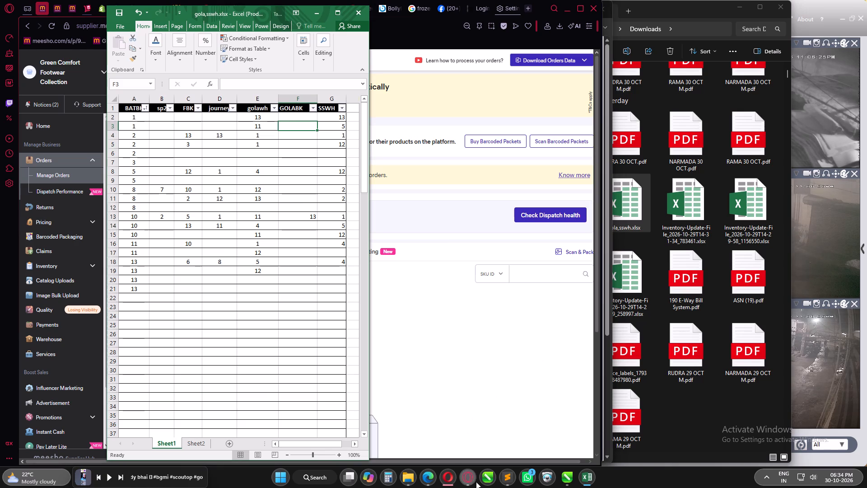
# Switch to Sublime Text and create a new empty file.
pyautogui.click(505, 478)
pyautogui.scroll(7, 653, 147)
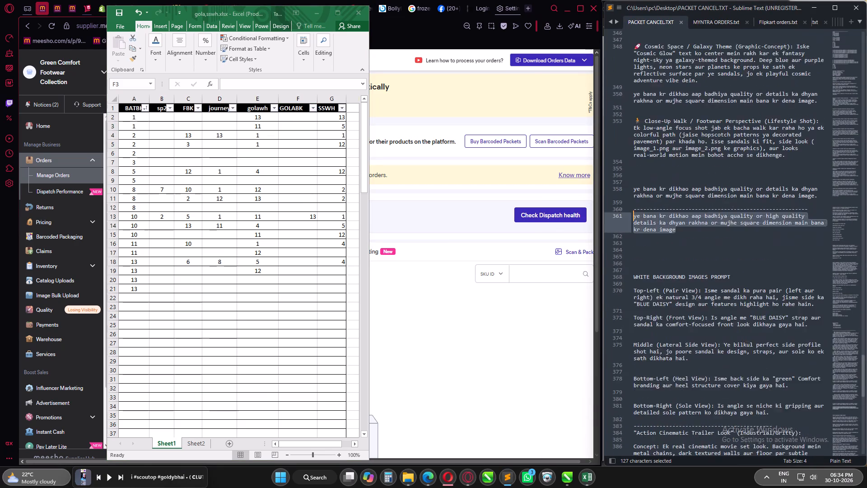
pyautogui.scroll(11, 654, 146)
pyautogui.click(620, 8)
pyautogui.press('Down')
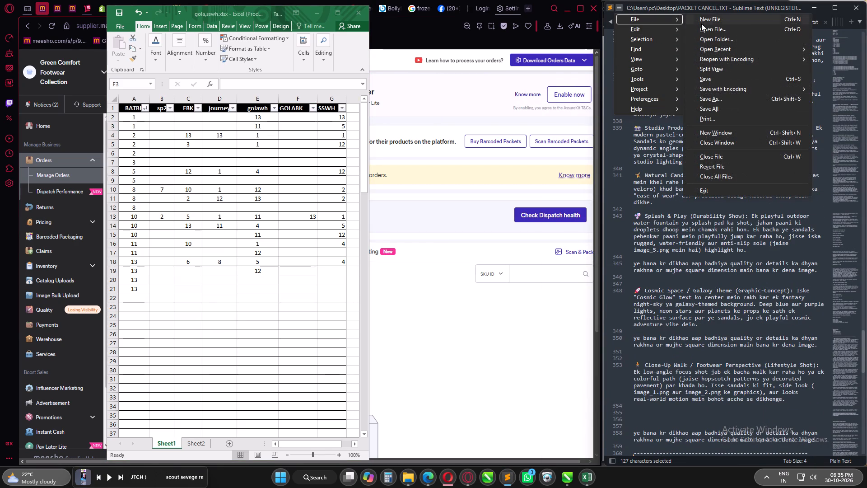
pyautogui.click(709, 24)
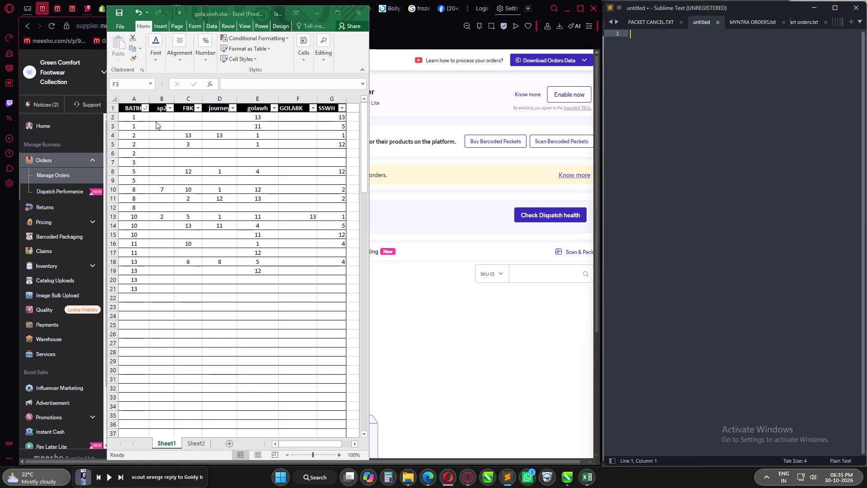
# Copy the BATBK column with its header (A1:A22) from Excel into the new Sublime Text file.
pyautogui.click(130, 108)
pyautogui.click(130, 108)
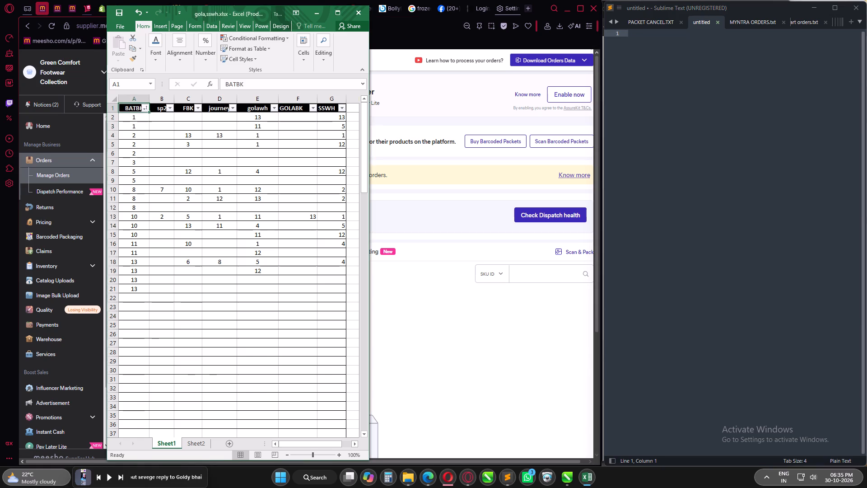
pyautogui.moveTo(132, 110); pyautogui.dragTo(127, 299)
pyautogui.hotkey('ctrl', 'c')
pyautogui.click(631, 33)
pyautogui.hotkey('ctrl', 'v')
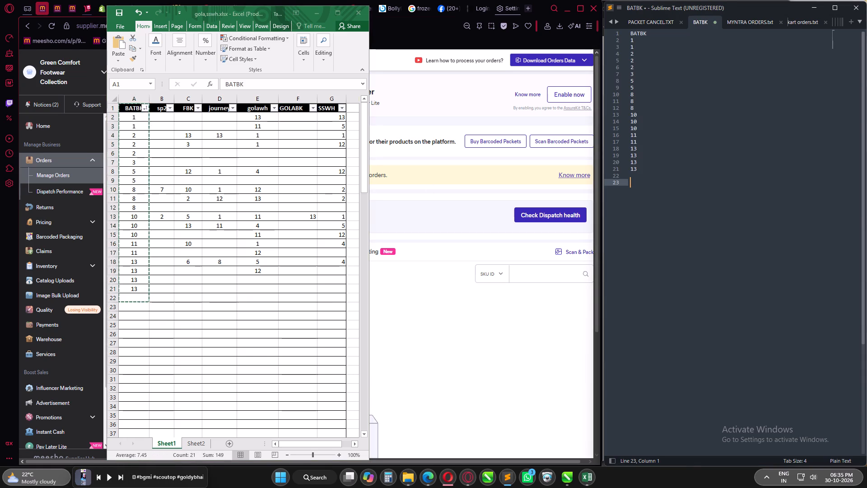
# Sort the sp2 column from smallest to largest and copy B1:B4 below the BATBK list in the text file.
pyautogui.click(169, 108)
pyautogui.click(169, 108)
pyautogui.click(113, 120)
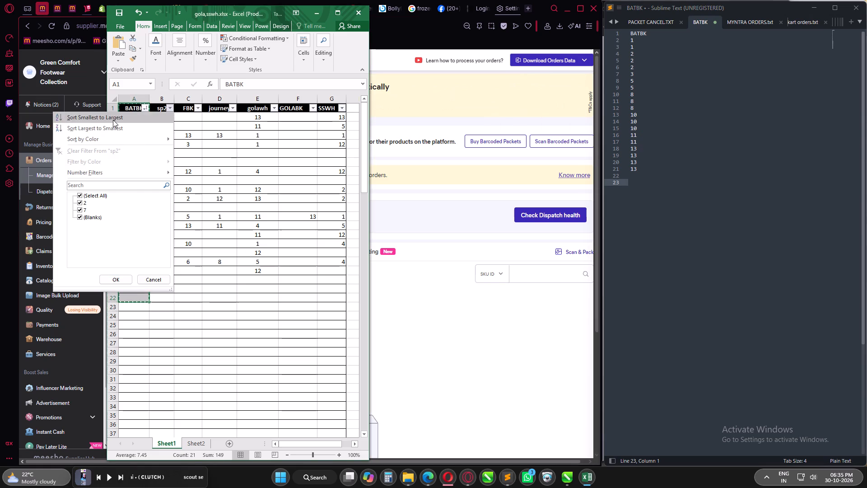
pyautogui.moveTo(162, 109); pyautogui.dragTo(160, 133)
pyautogui.hotkey('ctrl', 'c')
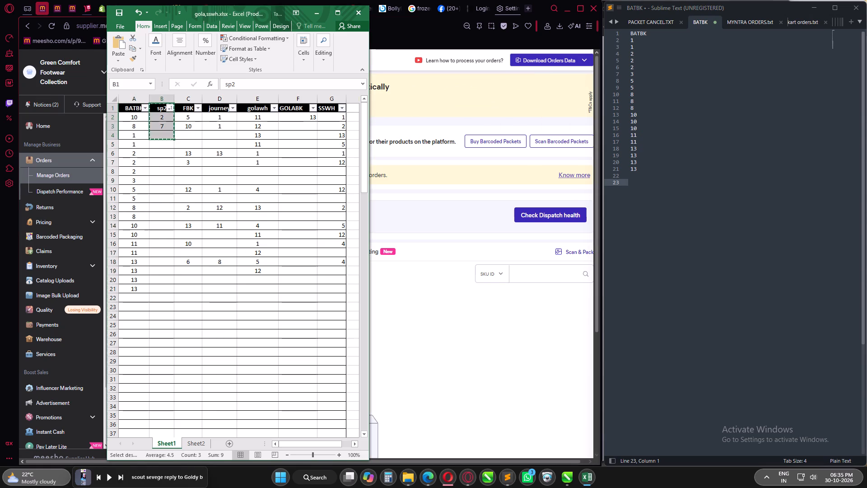
pyautogui.click(631, 185)
pyautogui.hotkey('ctrl', 'v')
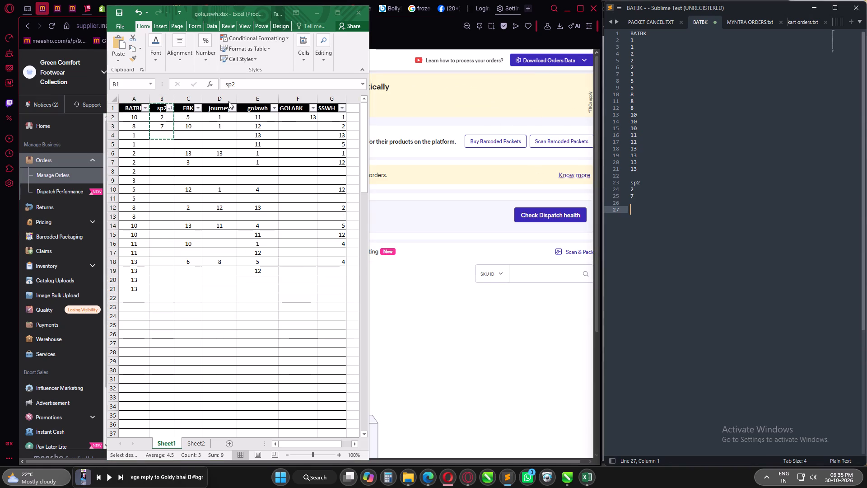
# Sort the FBK column from smallest to largest and copy C1:C11 below the sp2 list in the text file.
pyautogui.click(196, 105)
pyautogui.click(198, 106)
pyautogui.click(131, 116)
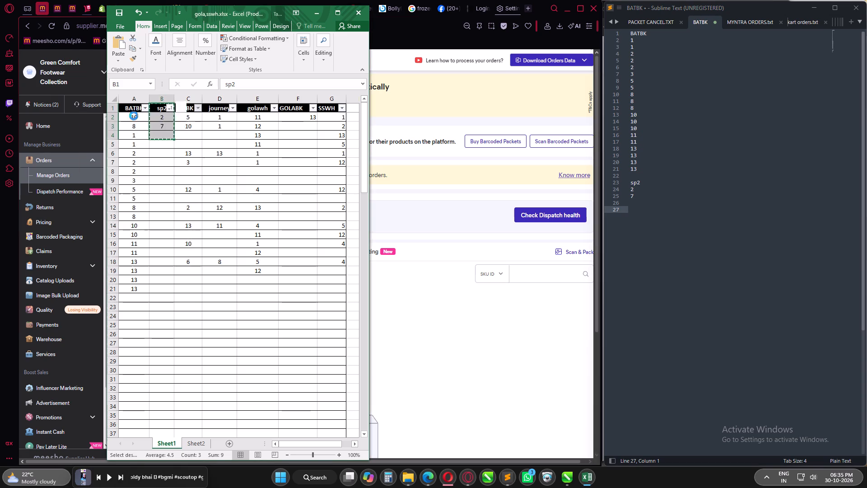
pyautogui.moveTo(193, 109); pyautogui.dragTo(190, 202)
pyautogui.hotkey('ctrl', 'c')
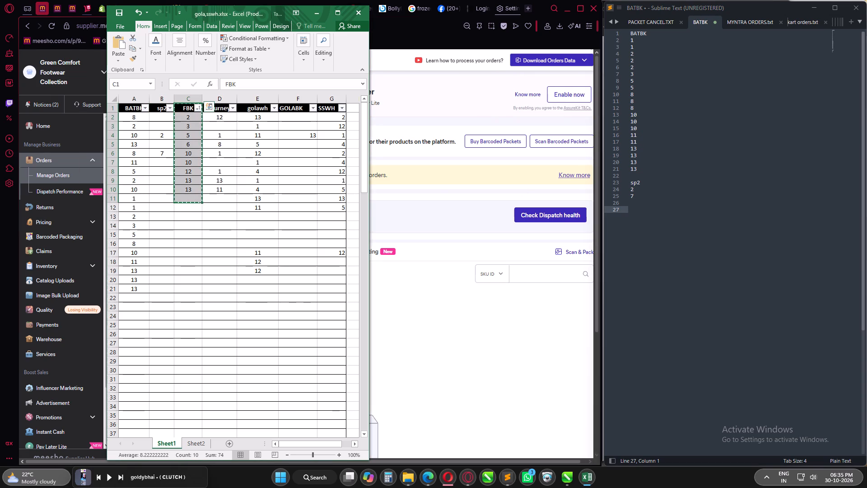
pyautogui.click(633, 205)
pyautogui.click(634, 206)
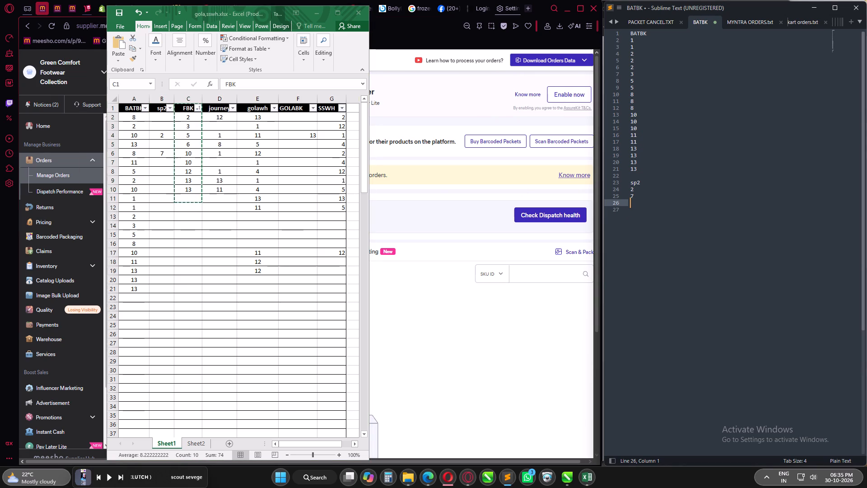
pyautogui.press('Down')
pyautogui.hotkey('ctrl', 'v')
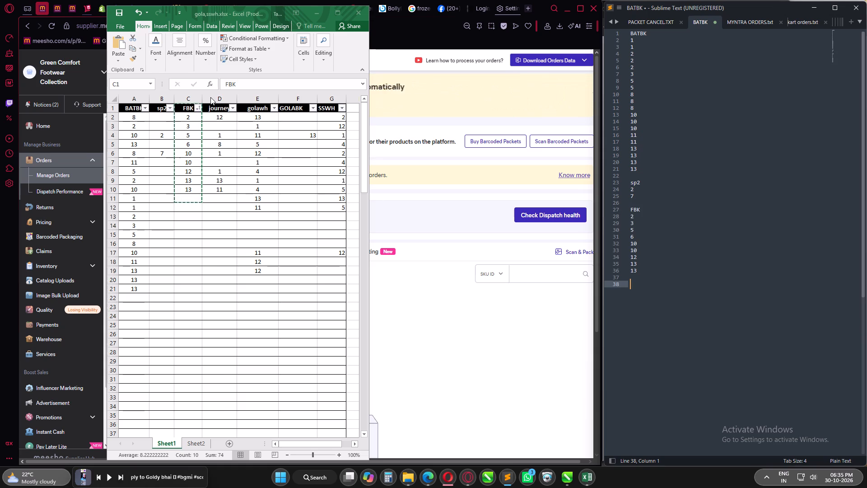
# Sort the journey column from smallest to largest and copy D1:D9 below the FBK list in the text file.
pyautogui.click(233, 106)
pyautogui.click(234, 106)
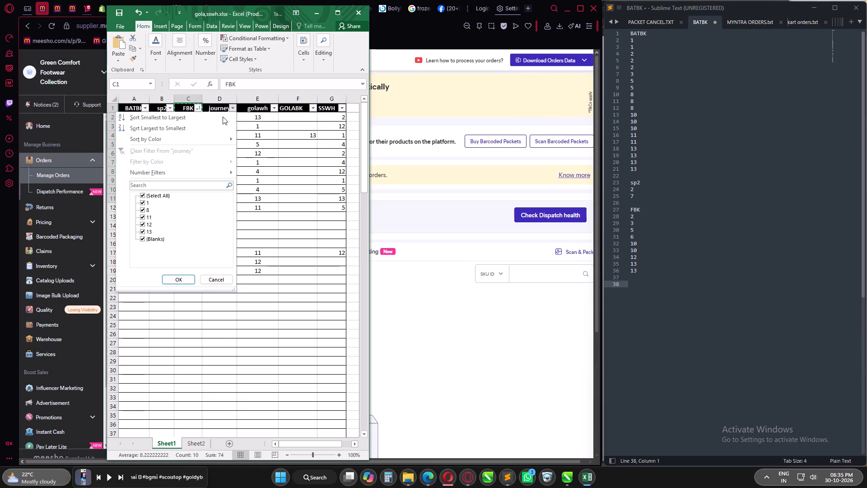
pyautogui.click(172, 117)
pyautogui.moveTo(220, 109); pyautogui.dragTo(218, 180)
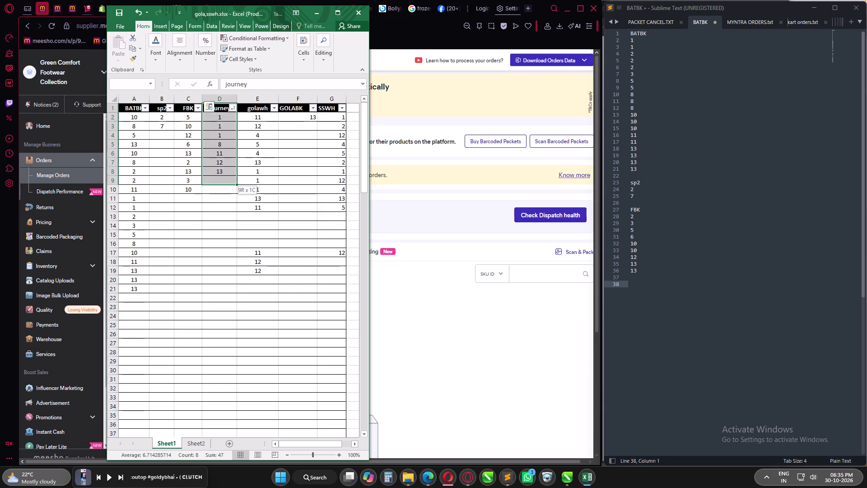
pyautogui.moveTo(218, 180); pyautogui.dragTo(220, 182)
pyautogui.hotkey('ctrl', 'c')
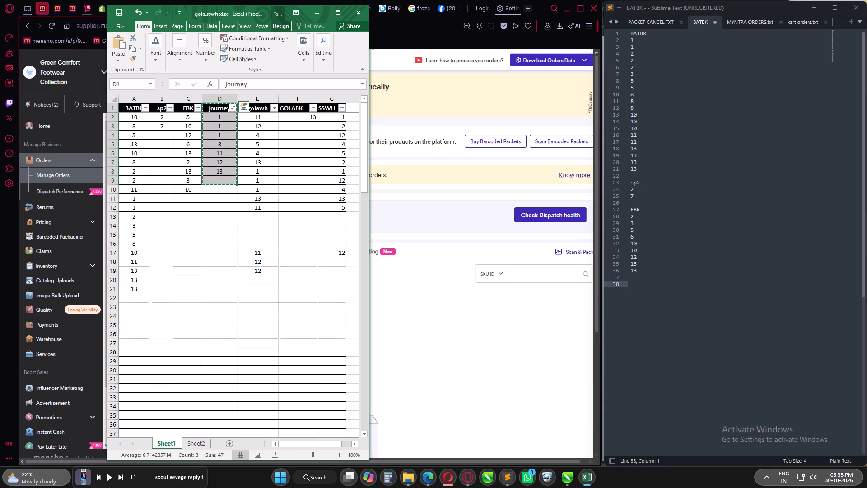
pyautogui.click(632, 281)
pyautogui.hotkey('ctrl', 'v')
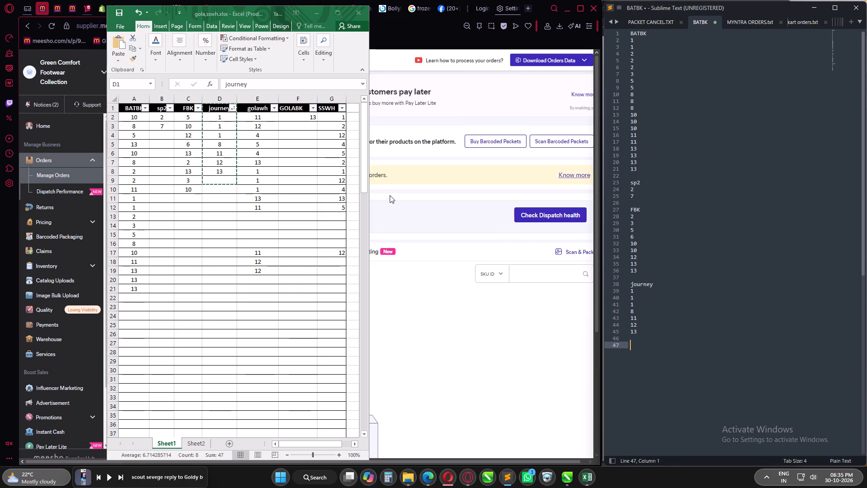
# Sort the golawh column from smallest to largest and copy E1:E16 below the journey list in the text file.
pyautogui.click(276, 108)
pyautogui.click(276, 108)
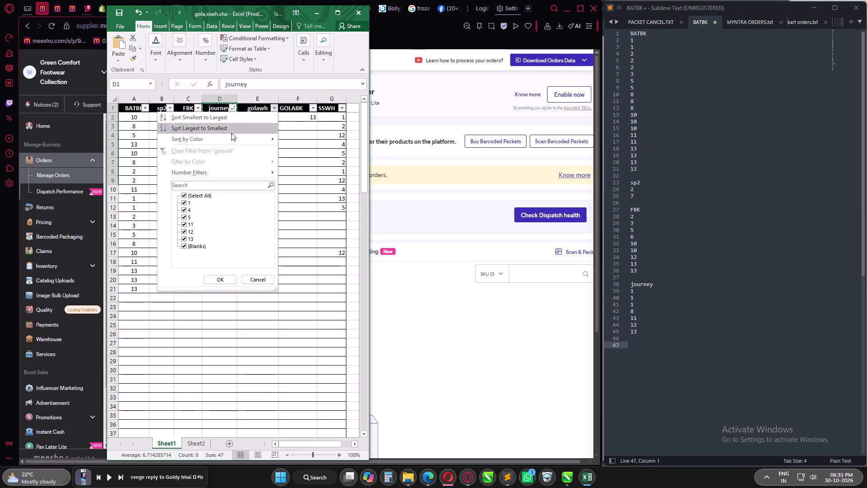
pyautogui.click(206, 117)
pyautogui.moveTo(263, 109); pyautogui.dragTo(261, 186)
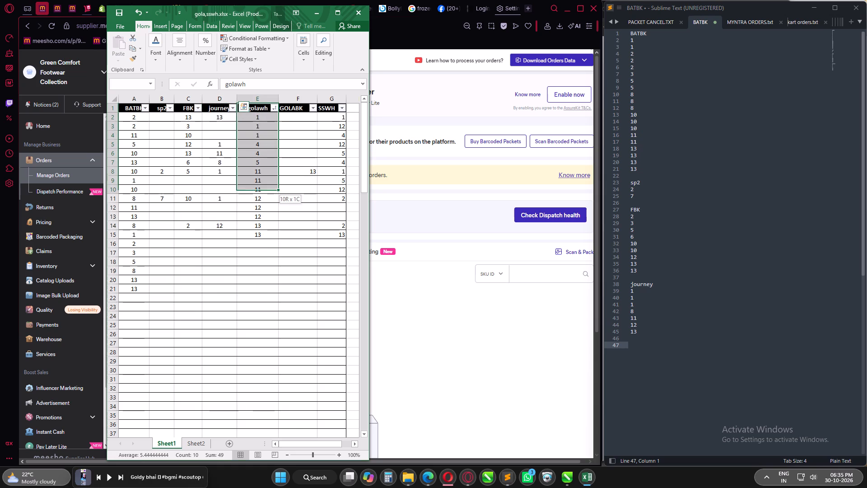
pyautogui.moveTo(261, 186); pyautogui.dragTo(256, 239)
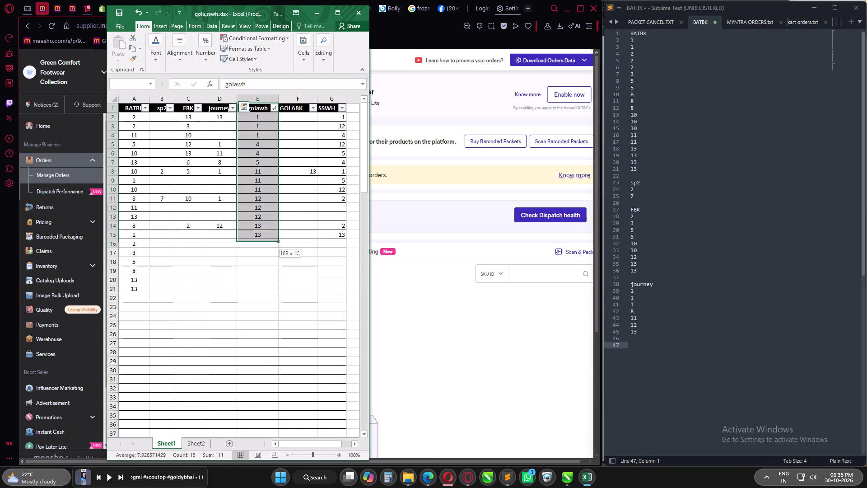
pyautogui.moveTo(256, 239); pyautogui.dragTo(258, 242)
pyautogui.hotkey('ctrl', 'c')
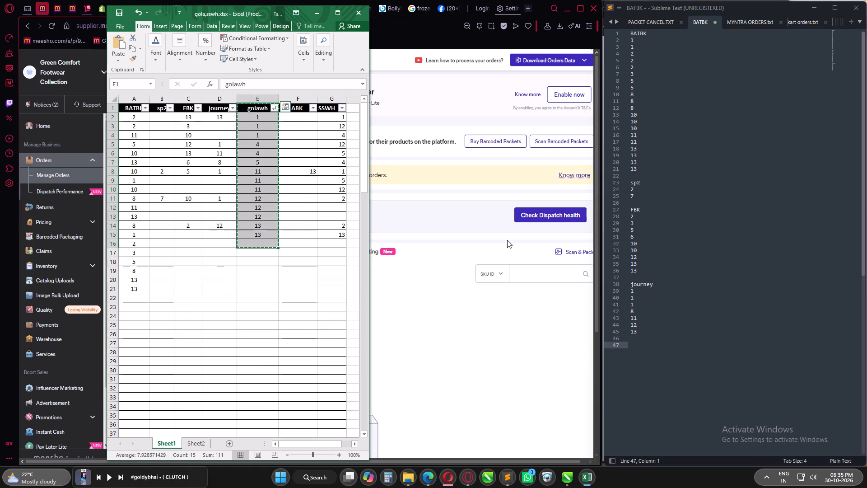
pyautogui.click(634, 347)
pyautogui.hotkey('ctrl', 'v')
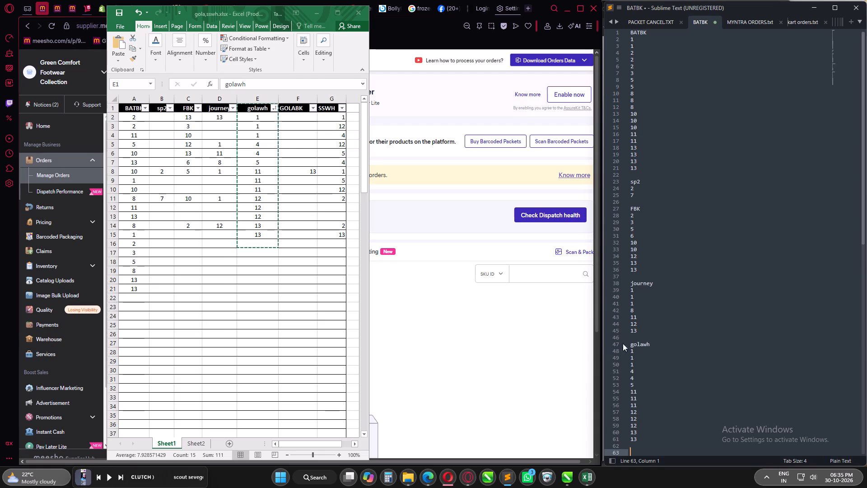
# Sort the GOLABK column from smallest to largest and copy F1:F3 below the golawh list in the text file.
pyautogui.click(314, 105)
pyautogui.click(311, 108)
pyautogui.click(266, 117)
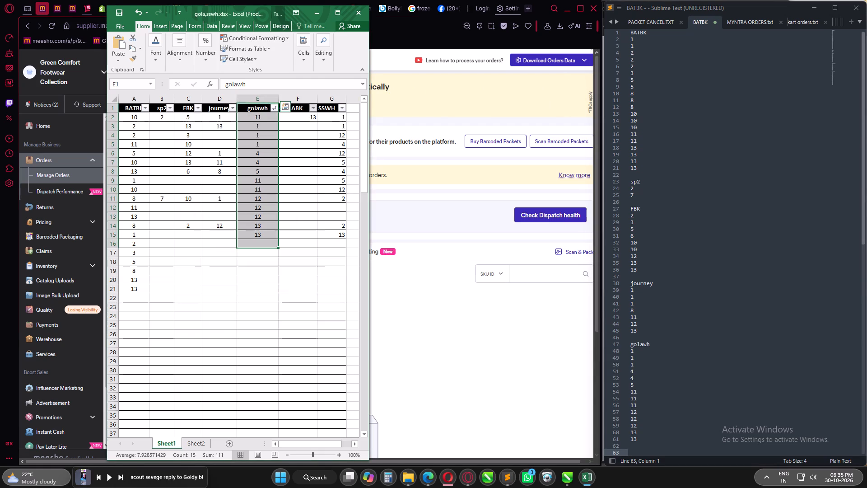
pyautogui.moveTo(299, 110); pyautogui.dragTo(301, 126)
pyautogui.hotkey('ctrl', 'c')
pyautogui.scroll(-5, 683, 352)
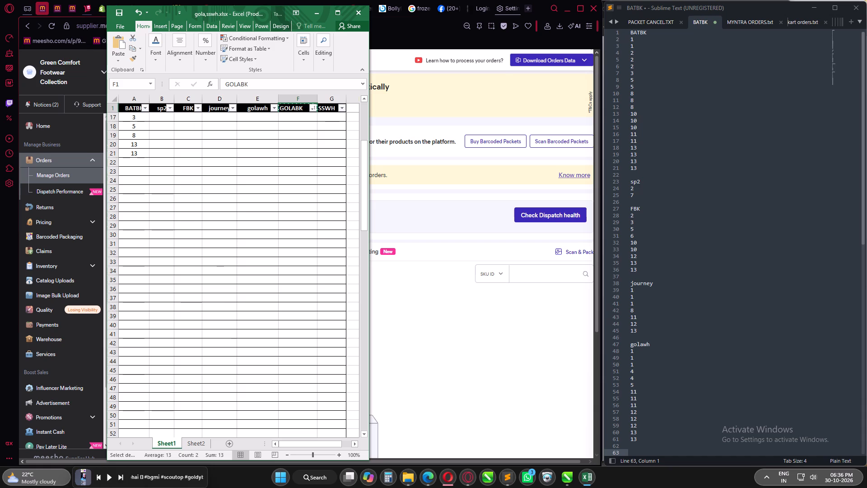
pyautogui.click(632, 451)
pyautogui.hotkey('ctrl', 'v')
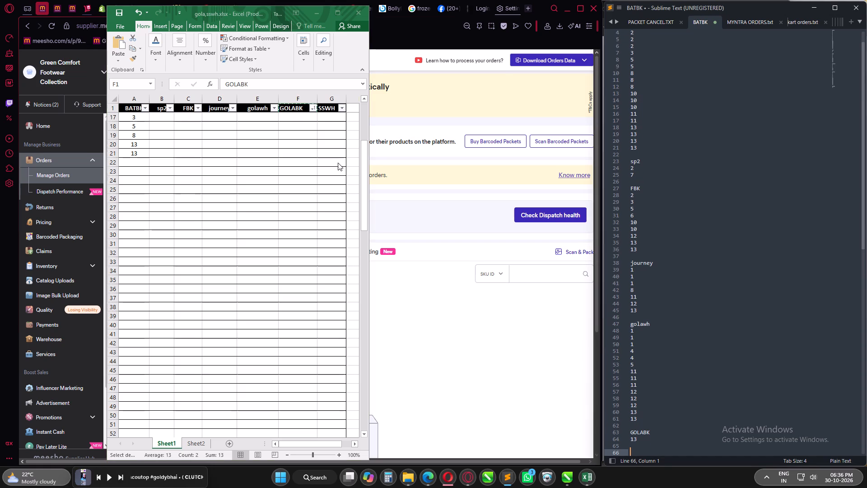
# Sort the SSWH column from smallest to largest and copy G1:G14 below the GOLABK list in the text file.
pyautogui.scroll(9, 325, 116)
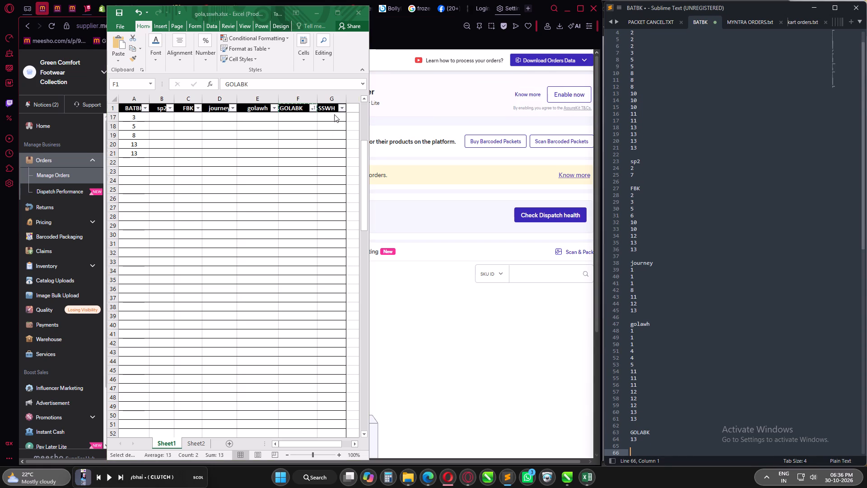
pyautogui.scroll(11, 308, 118)
pyautogui.moveTo(364, 169); pyautogui.dragTo(368, 111)
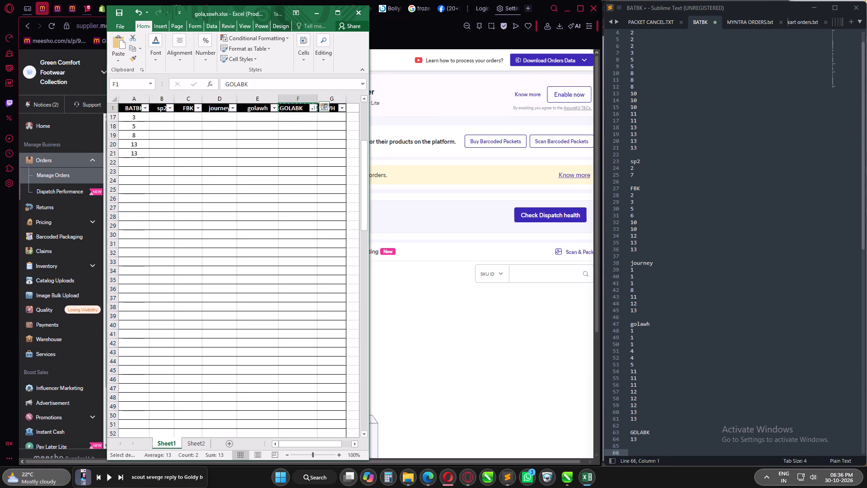
pyautogui.click(295, 172)
pyautogui.moveTo(364, 179); pyautogui.dragTo(372, 117)
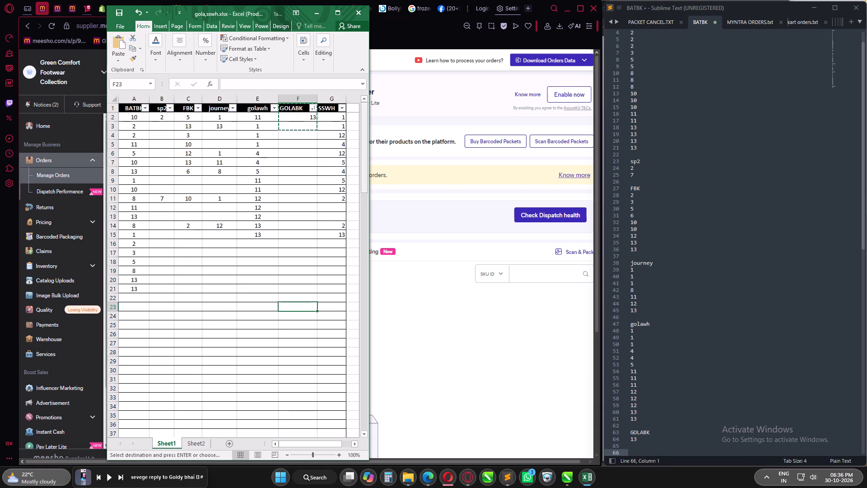
pyautogui.click(340, 111)
pyautogui.click(271, 119)
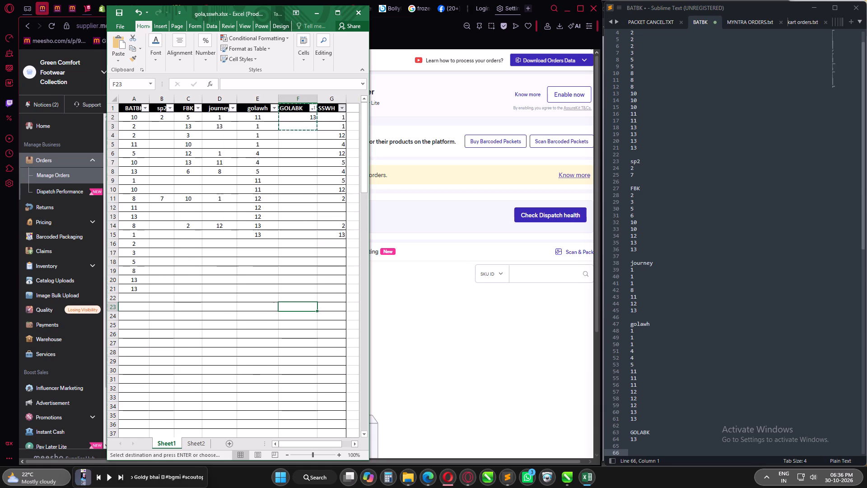
pyautogui.moveTo(326, 110); pyautogui.dragTo(327, 221)
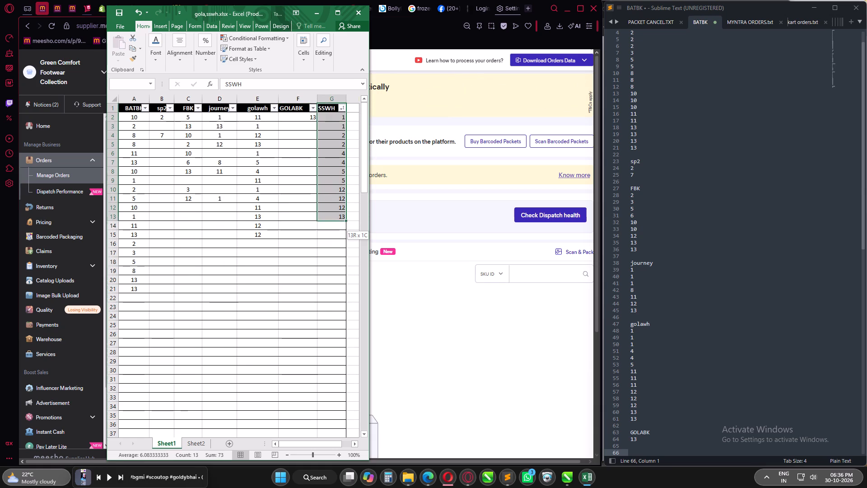
pyautogui.moveTo(327, 221); pyautogui.dragTo(326, 224)
pyautogui.hotkey('ctrl', 'c')
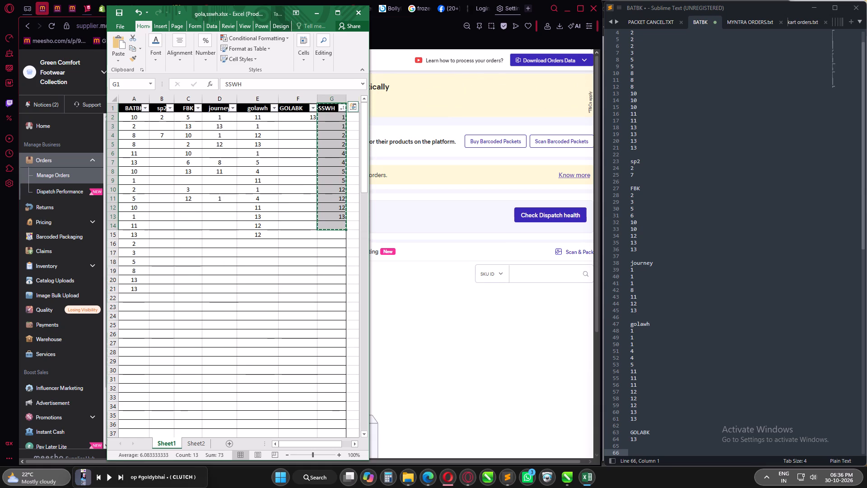
pyautogui.click(631, 452)
pyautogui.hotkey('ctrl', 'v')
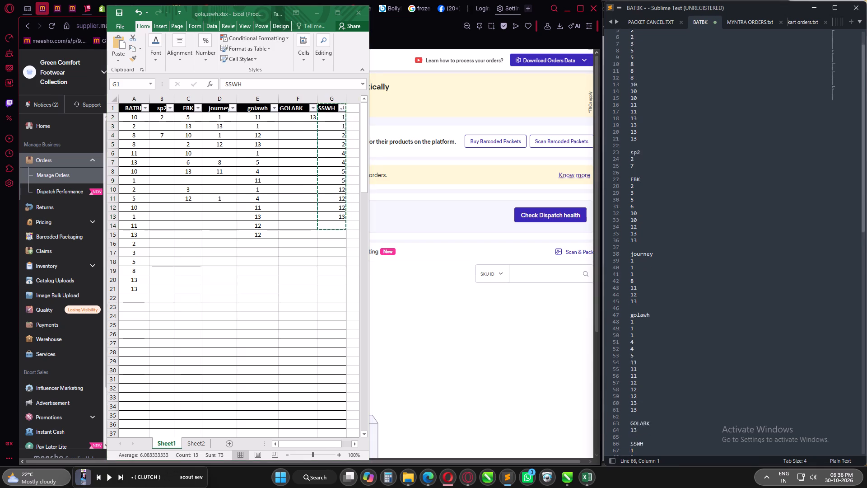
# Copy the entire compiled size list in the Sublime Text file to the clipboard.
pyautogui.hotkey('ctrl', 'a')
pyautogui.hotkey('ctrl', 'c')
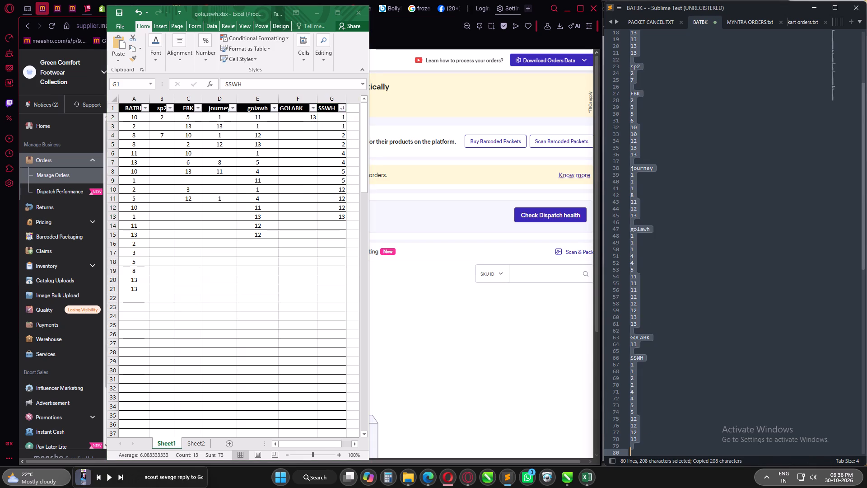
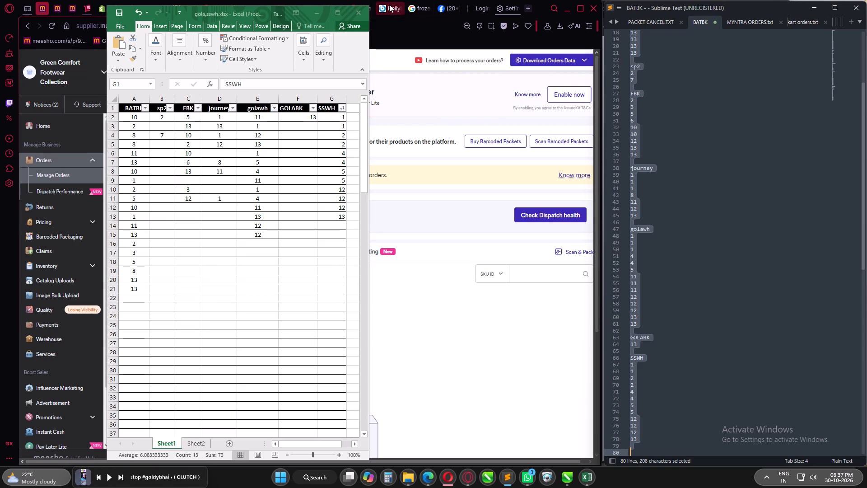
# Switch to the Myntra MDirect page in Opera and reload its open orders, minimizing the windows in the way.
pyautogui.click(811, 9)
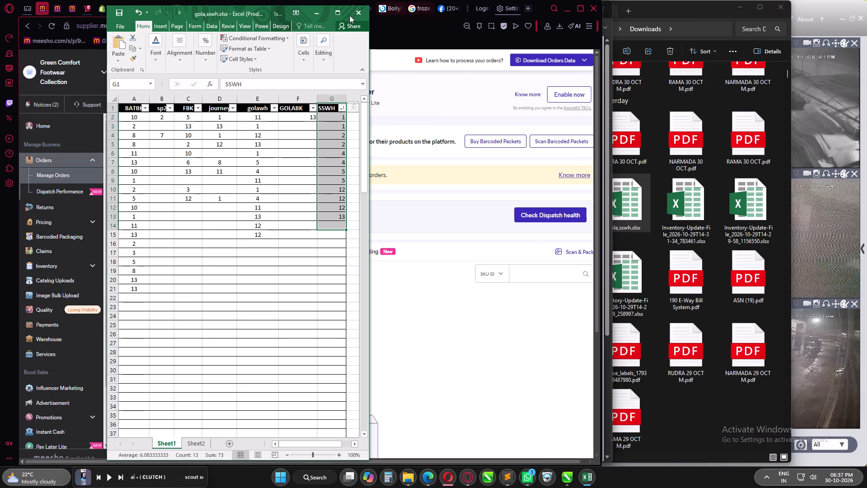
pyautogui.click(317, 15)
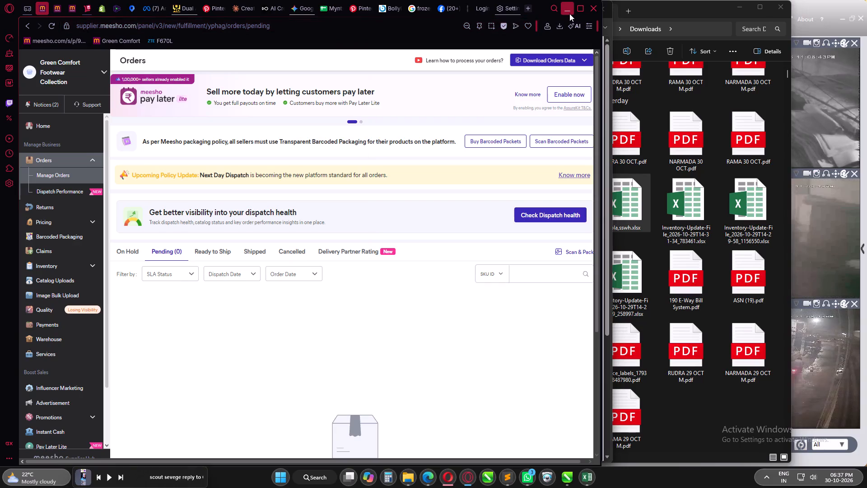
pyautogui.click(569, 14)
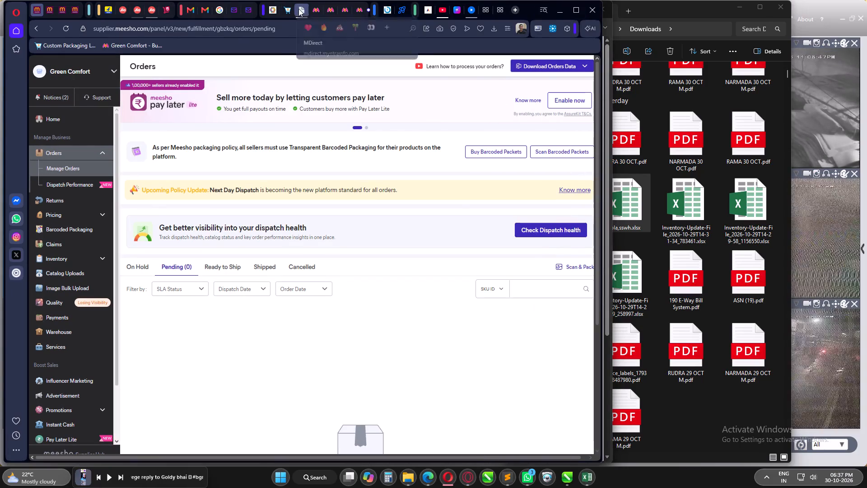
pyautogui.click(297, 9)
pyautogui.click(66, 23)
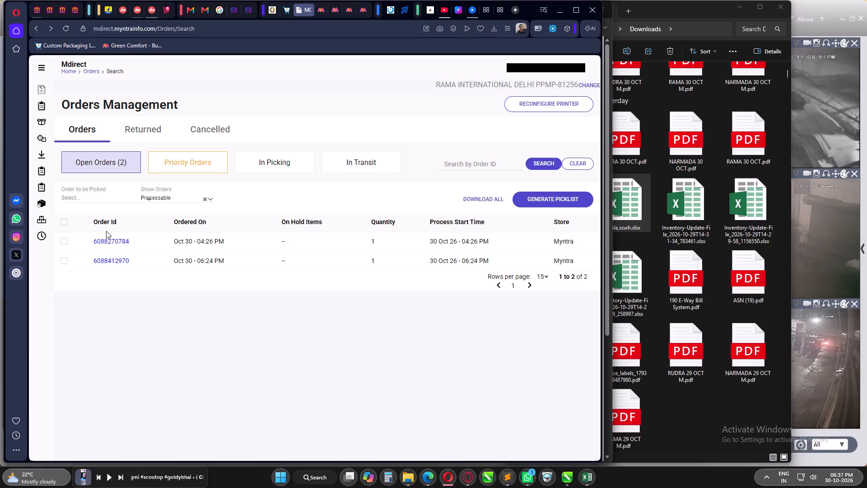
pyautogui.click(65, 27)
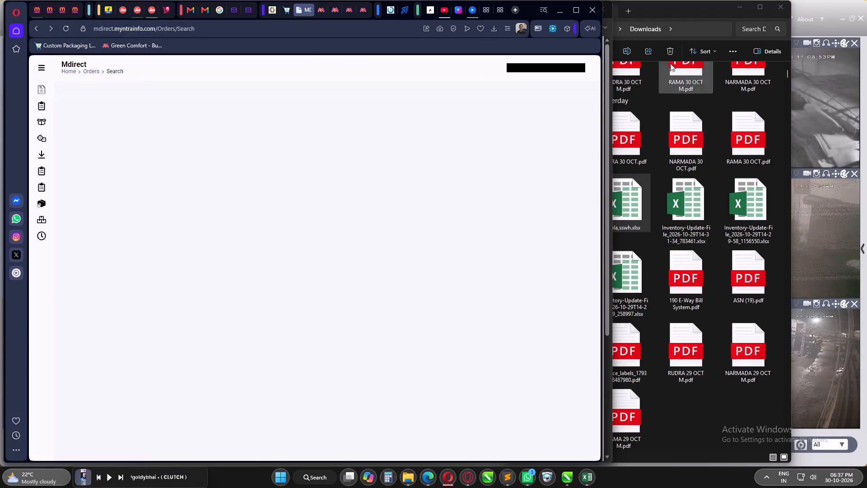
pyautogui.click(742, 7)
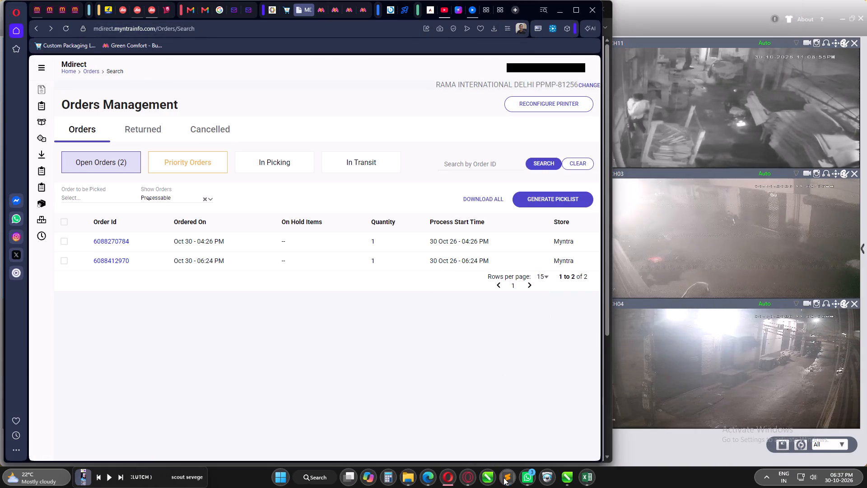
# Switch to MYNTRA ORDERS.txt in Sublime Text and duplicate the "30 OCT 26 MYNTRA ORDER" heading below the last order entry.
pyautogui.click(503, 478)
pyautogui.click(642, 20)
pyautogui.scroll(6, 665, 137)
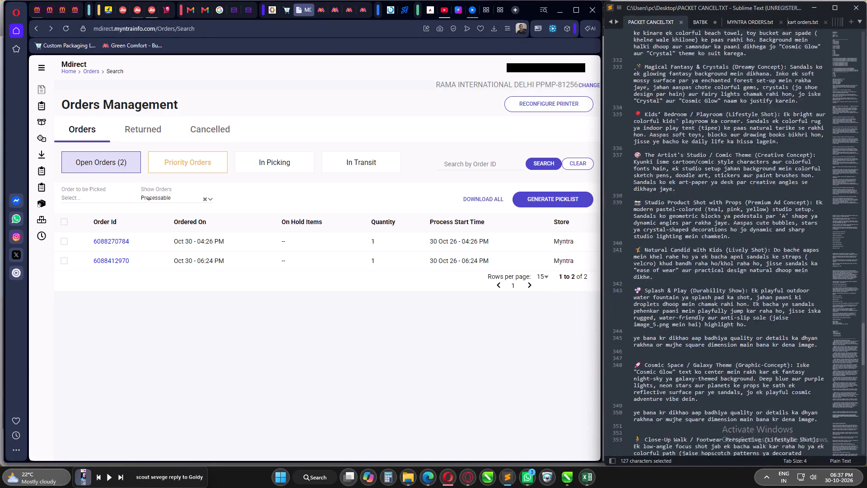
pyautogui.click(749, 26)
pyautogui.moveTo(712, 186); pyautogui.dragTo(642, 183)
pyautogui.hotkey('ctrl', 'c')
pyautogui.click(654, 272)
pyautogui.hotkey('ctrl', 'v')
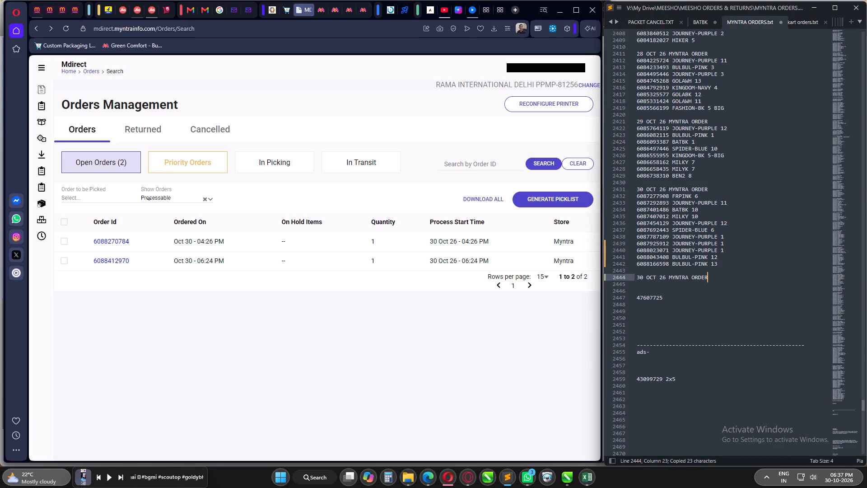
# Check the date in the system calendar, set the new heading's day to 31, and move to the blank line below it.
pyautogui.click(643, 278)
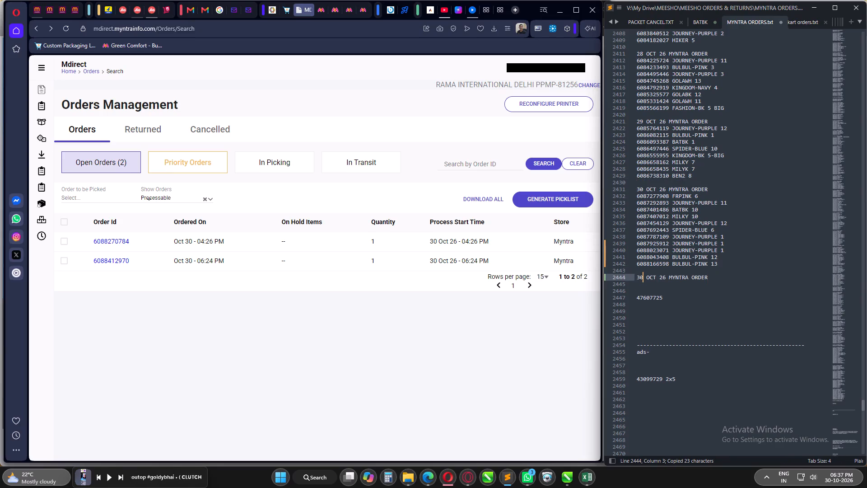
pyautogui.click(843, 480)
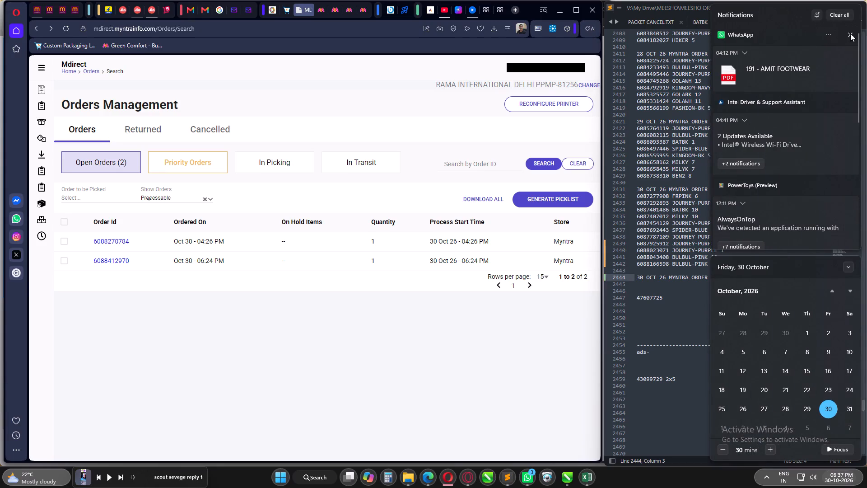
pyautogui.click(854, 33)
pyautogui.click(658, 297)
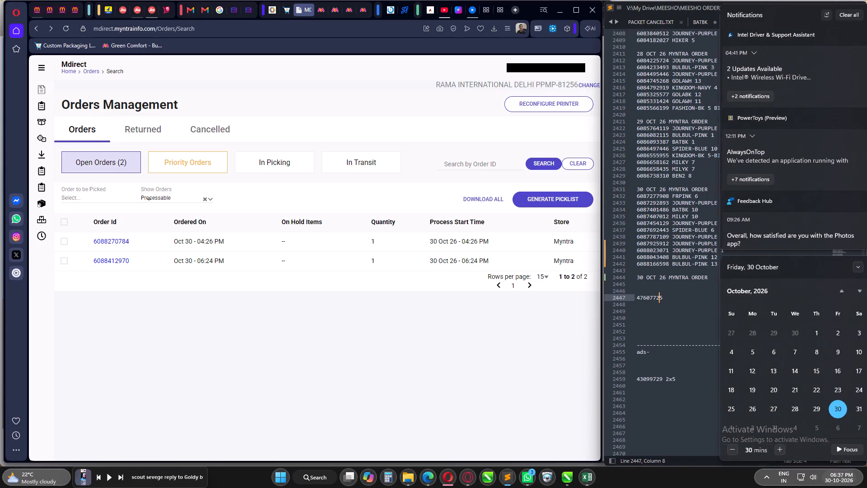
pyautogui.click(646, 278)
pyautogui.click(643, 276)
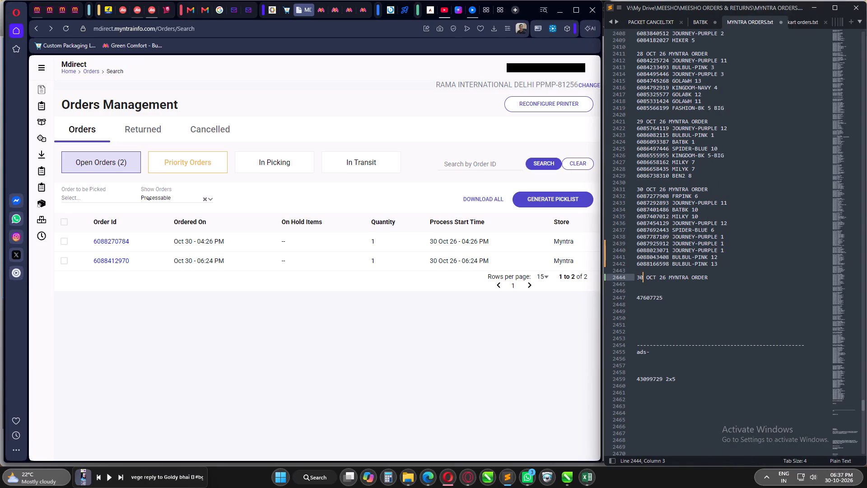
pyautogui.press('BackSpace')
pyautogui.press('BackSpace')
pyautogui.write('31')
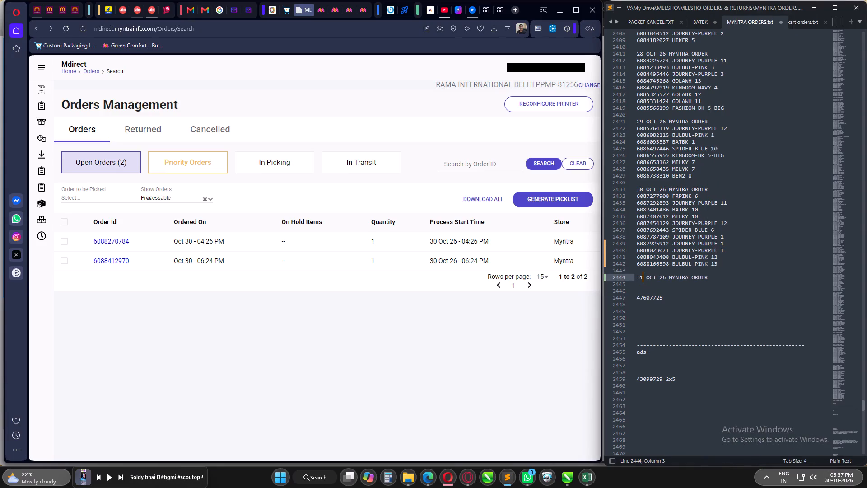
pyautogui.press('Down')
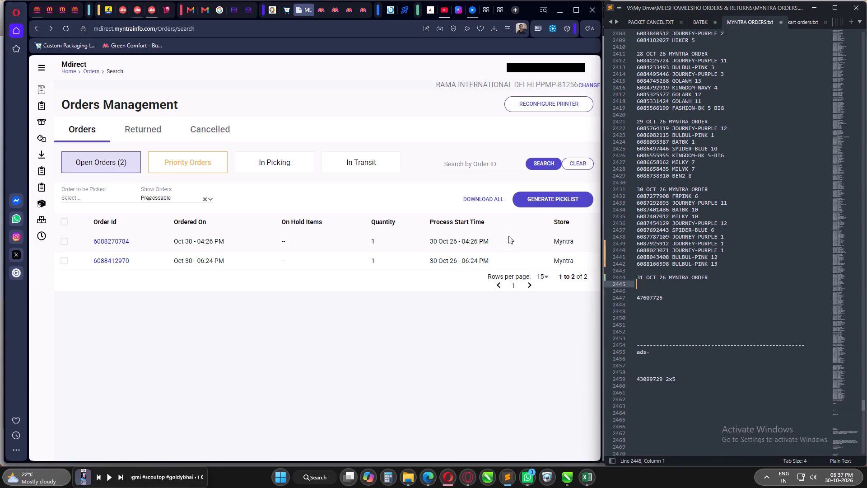
pyautogui.click(112, 242)
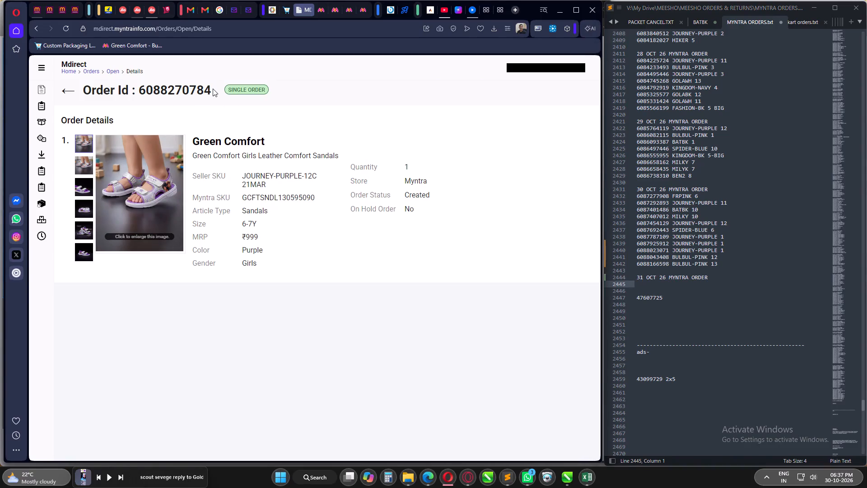
pyautogui.moveTo(213, 89); pyautogui.dragTo(144, 89)
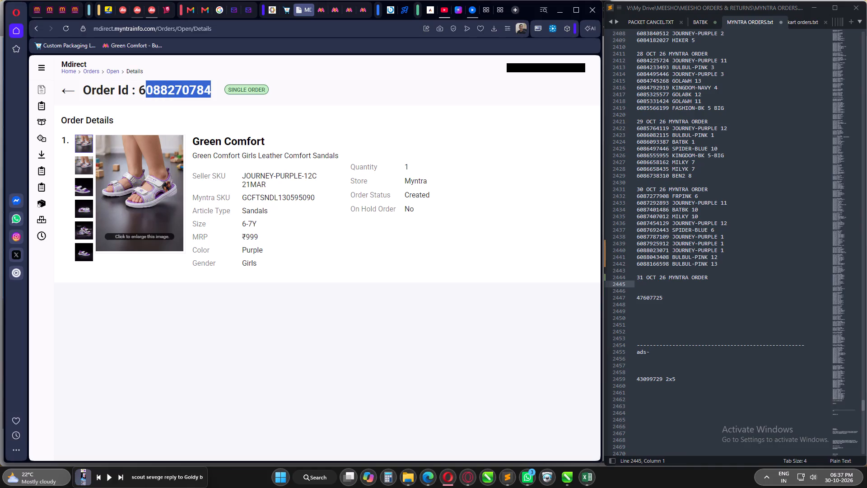
pyautogui.moveTo(144, 89); pyautogui.dragTo(141, 89)
pyautogui.hotkey('ctrl', 'c')
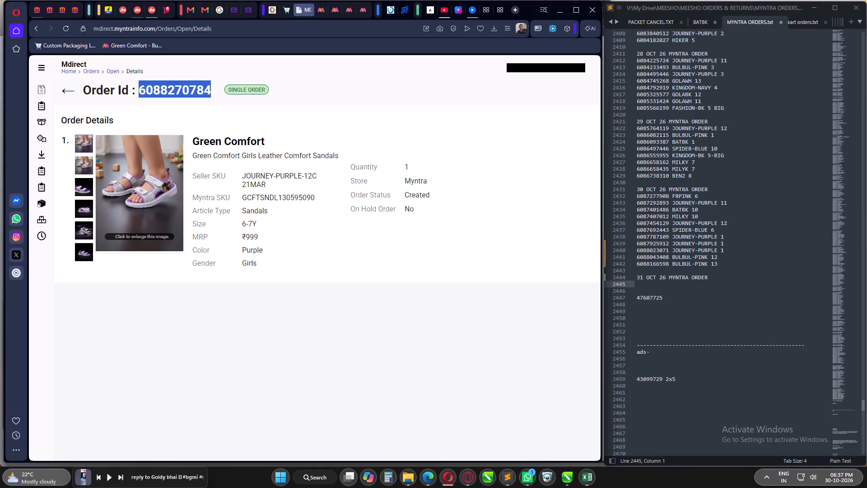
pyautogui.click(653, 281)
pyautogui.hotkey('ctrl', 'v')
pyautogui.press('space')
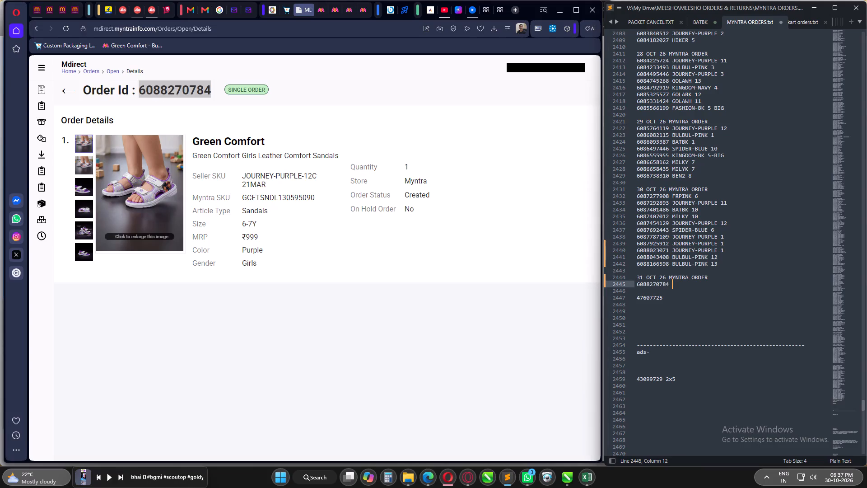
pyautogui.write('JOURNEY-PURPLE')
pyautogui.press('space')
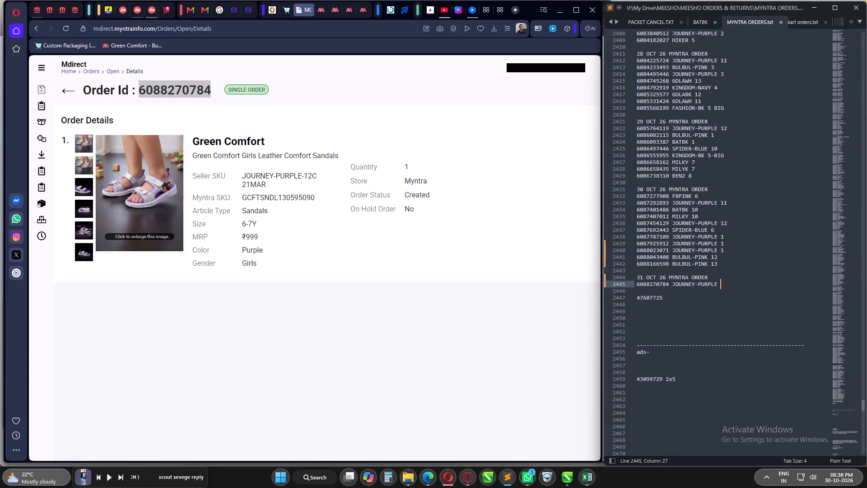
pyautogui.write('12')
pyautogui.press('Return')
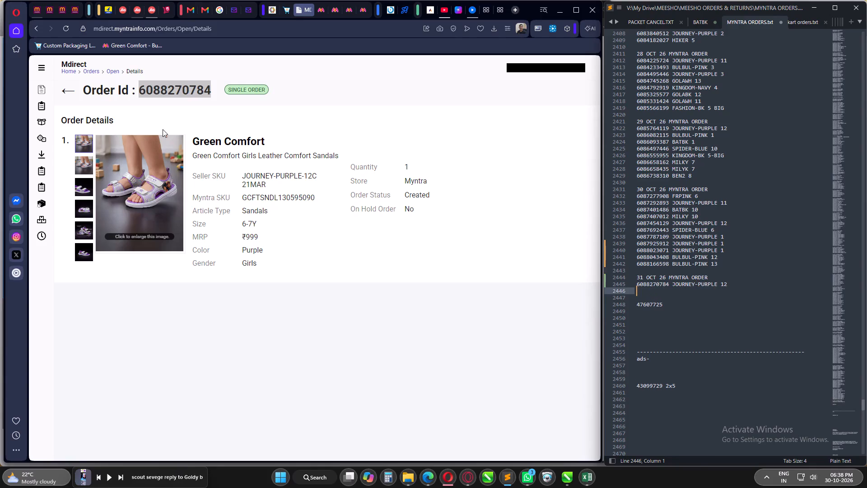
pyautogui.click(73, 90)
pyautogui.click(100, 259)
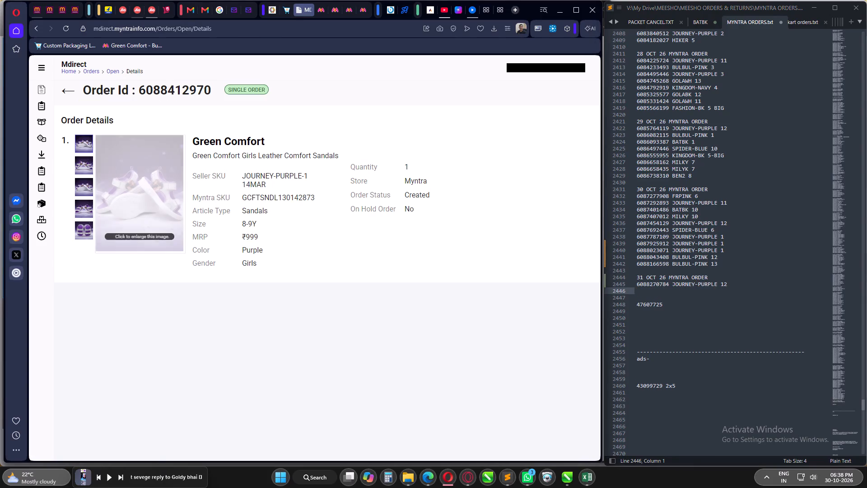
pyautogui.moveTo(214, 87); pyautogui.dragTo(140, 89)
pyautogui.hotkey('ctrl', 'c')
pyautogui.click(649, 290)
pyautogui.hotkey('ctrl', 'v')
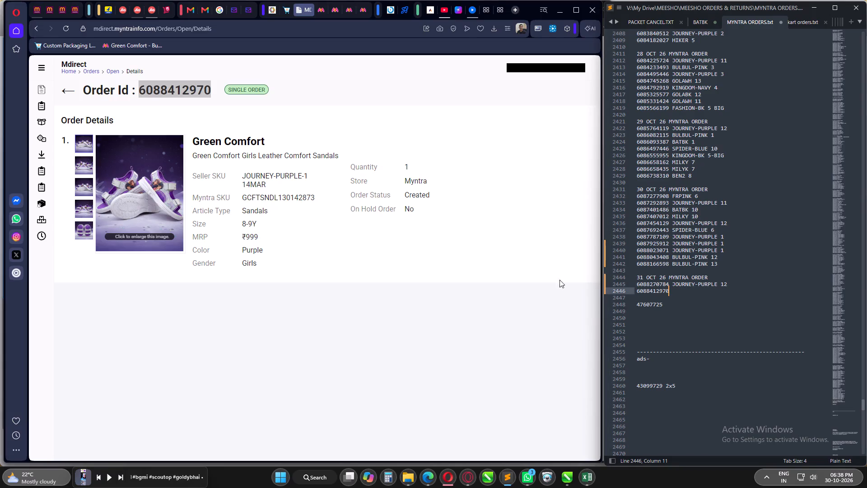
pyautogui.press('space')
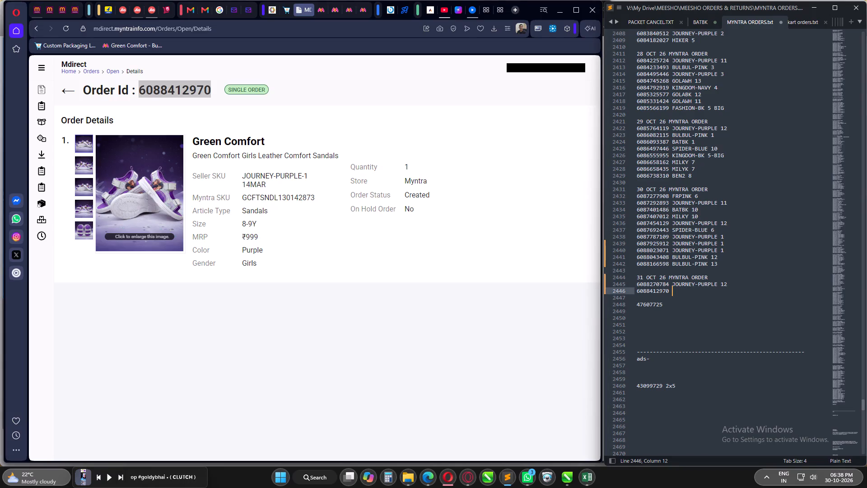
pyautogui.write('JOURNEY')
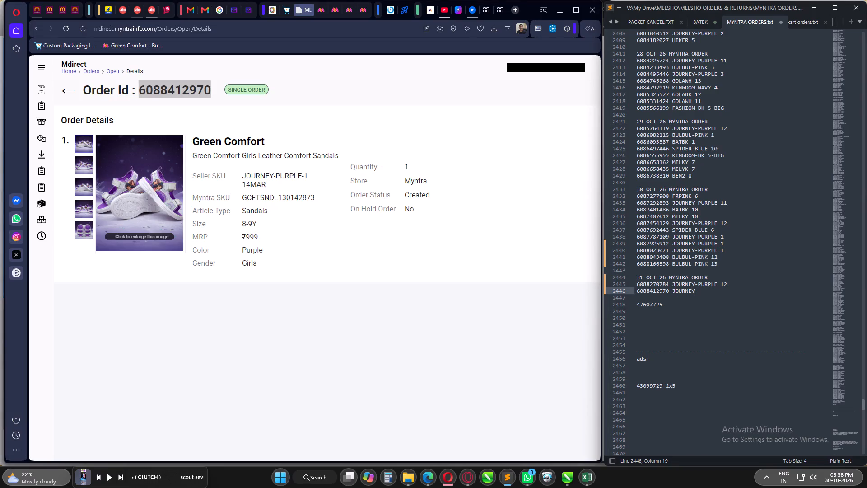
pyautogui.write('-PURPLE')
pyautogui.press('space')
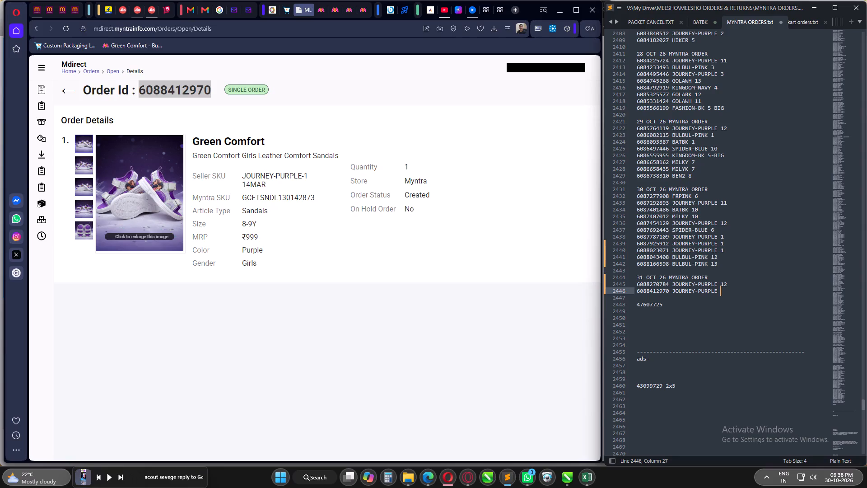
pyautogui.press('1')
pyautogui.press('Return')
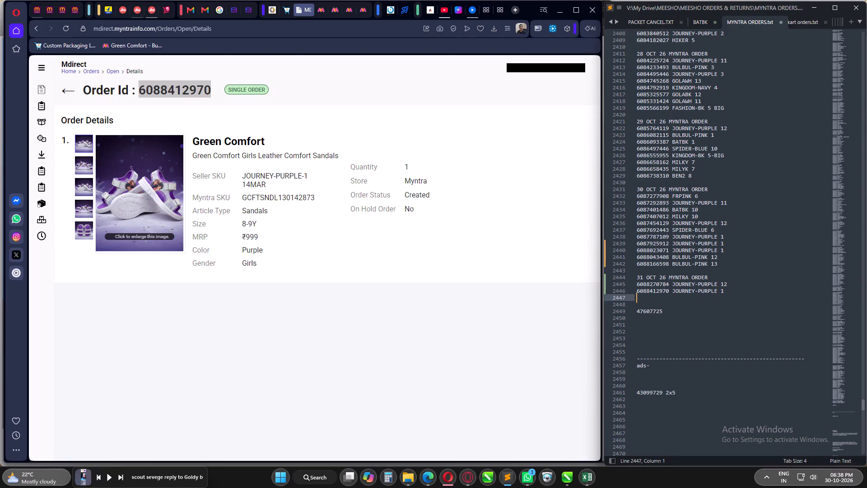
# Save MYNTRA ORDERS.txt and close the Sublime Text window.
pyautogui.hotkey('ctrl', 's')
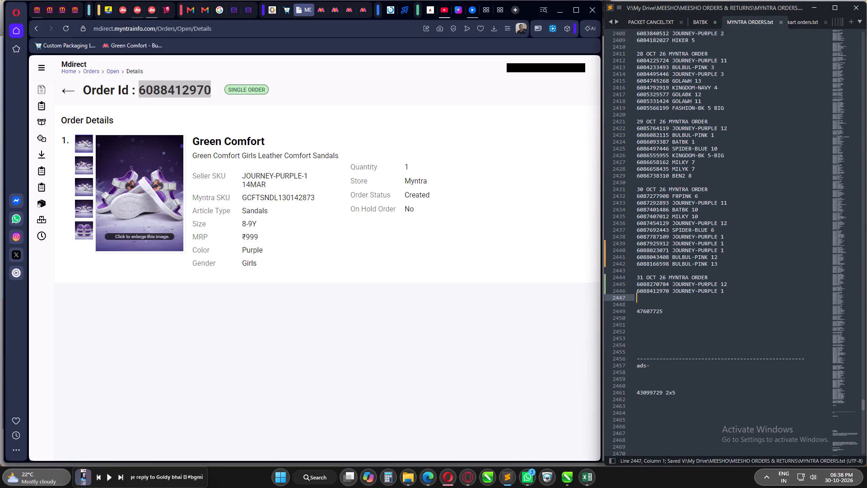
pyautogui.click(851, 10)
# Return to the open orders list, select both Myntra orders and generate their picklist.
pyautogui.click(62, 91)
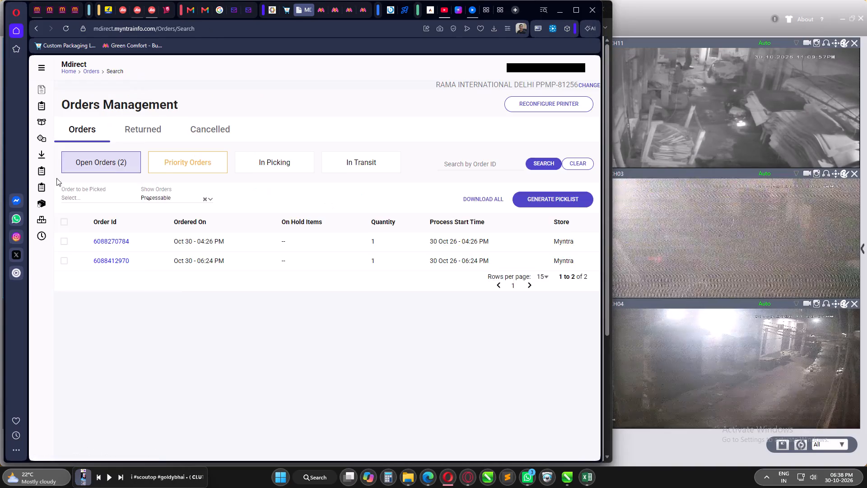
pyautogui.click(64, 220)
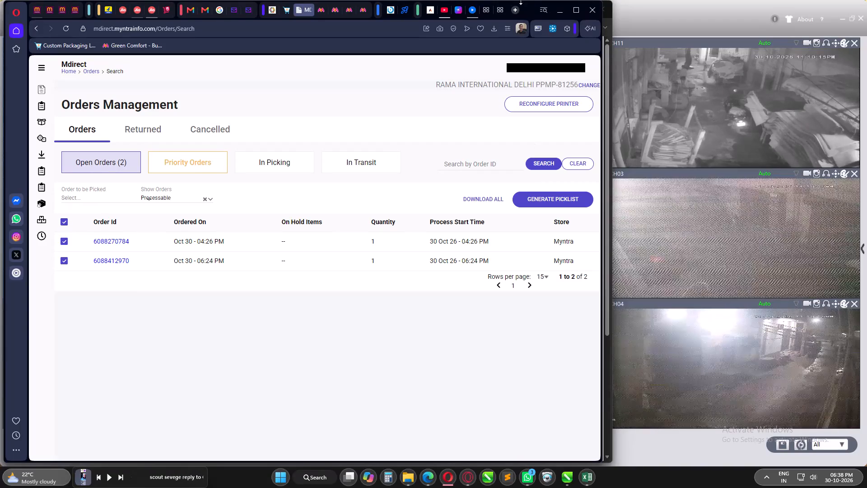
pyautogui.click(545, 204)
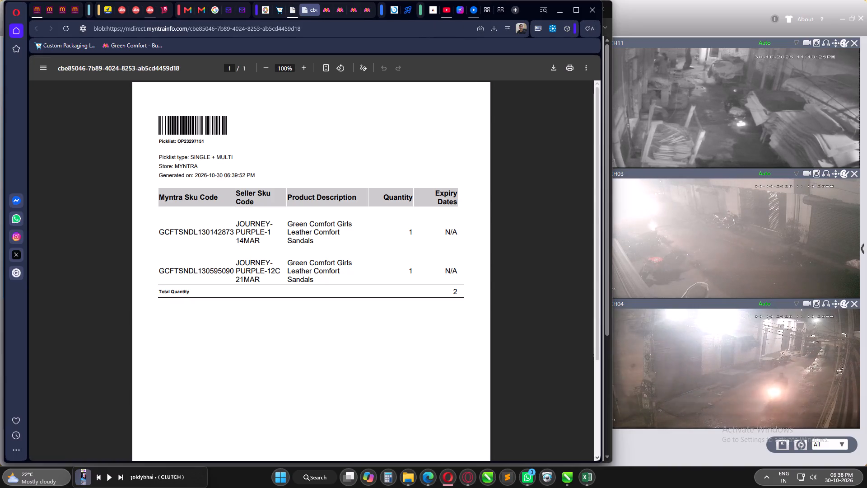
# Copy picklist ID OP23297151 from the picklist PDF and load it in the Packing Desk.
pyautogui.doubleClick(186, 138)
pyautogui.hotkey('ctrl', 'c')
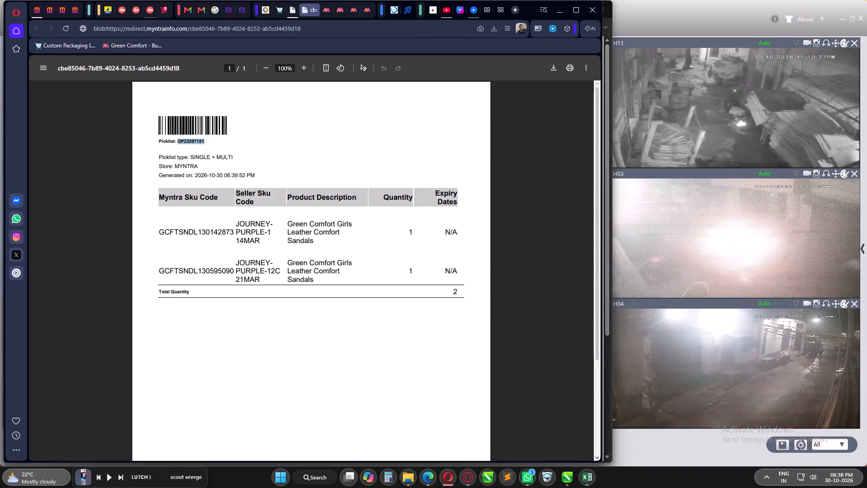
pyautogui.click(294, 10)
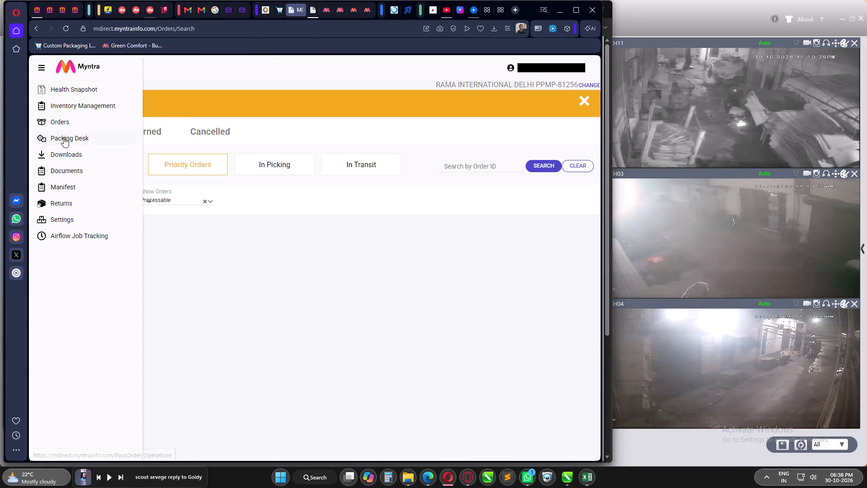
pyautogui.click(64, 137)
pyautogui.hotkey('ctrl', 'v')
pyautogui.press('Return')
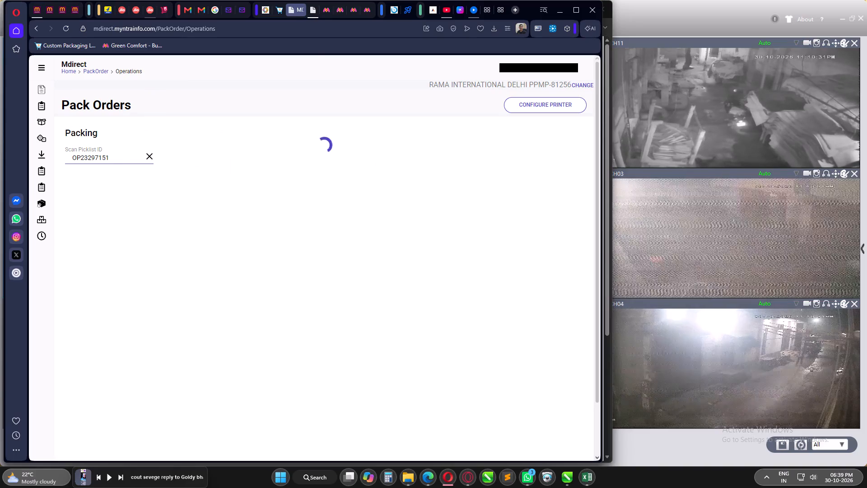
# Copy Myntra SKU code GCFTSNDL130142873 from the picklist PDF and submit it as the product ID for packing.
pyautogui.click(317, 12)
pyautogui.doubleClick(187, 233)
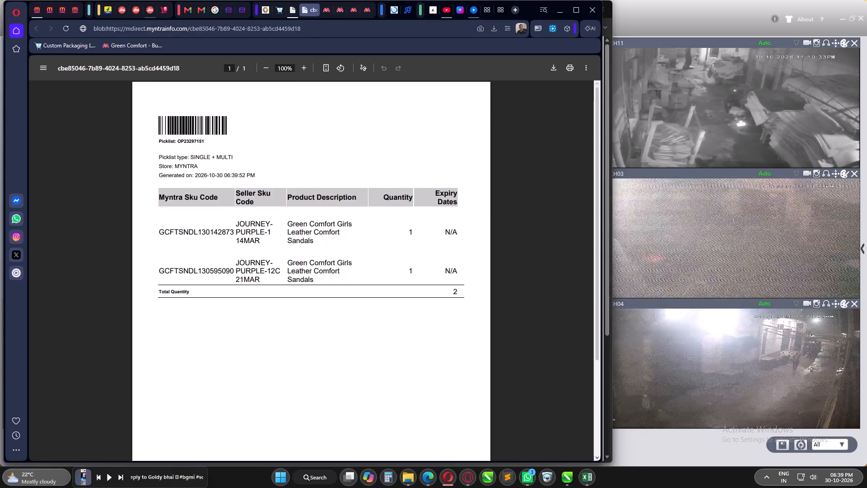
pyautogui.hotkey('ctrl', 'c')
pyautogui.click(294, 2)
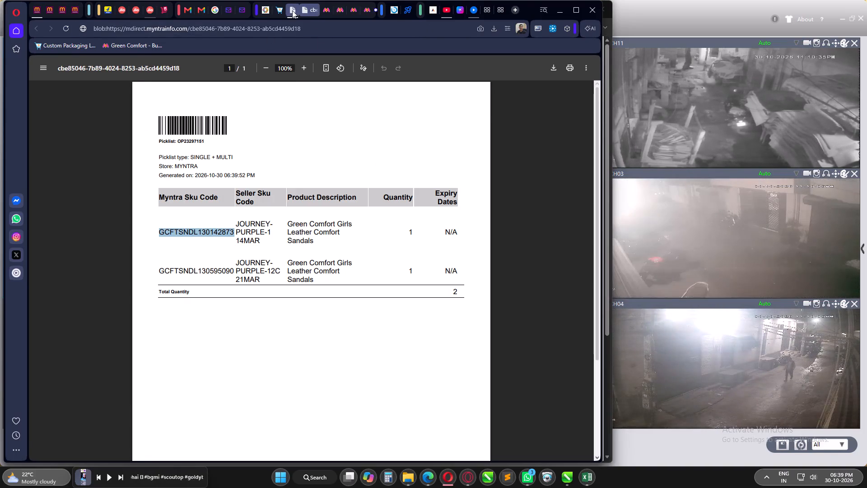
pyautogui.keyDown('ctrl'); pyautogui.click(292, 10); pyautogui.keyUp('ctrl')
pyautogui.hotkey('ctrl', 'v')
pyautogui.press('Return')
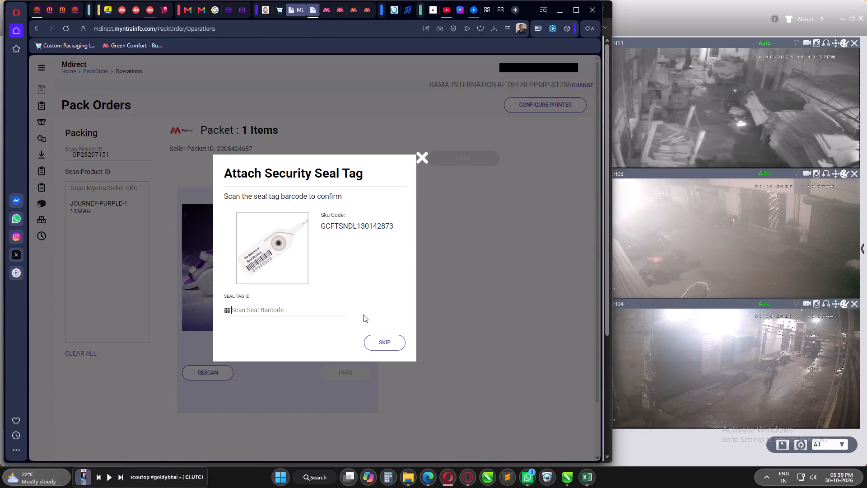
# Skip the security seal tag for the JOURNEY-PURPLE-1 item and pass its quality check.
pyautogui.click(389, 338)
pyautogui.click(331, 388)
# Start packing the JOURNEY-PURPLE-1 packet and enter a cover ID beginning with MPP5EM001137.
pyautogui.click(463, 161)
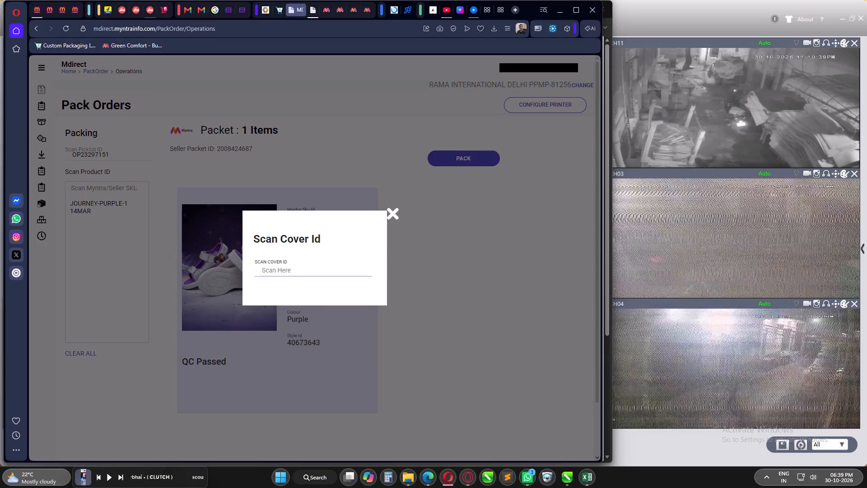
pyautogui.click(284, 269)
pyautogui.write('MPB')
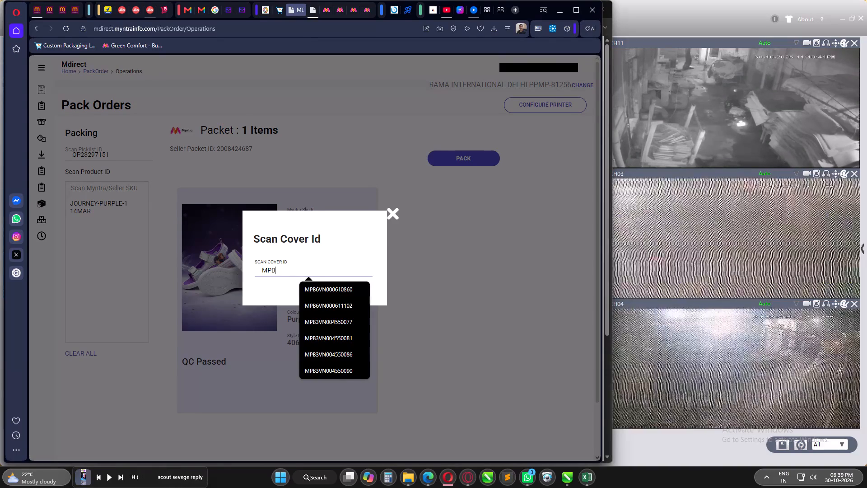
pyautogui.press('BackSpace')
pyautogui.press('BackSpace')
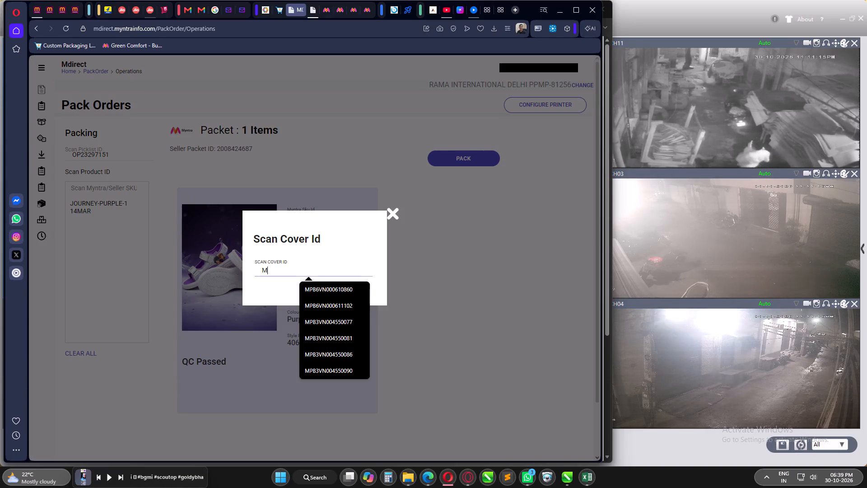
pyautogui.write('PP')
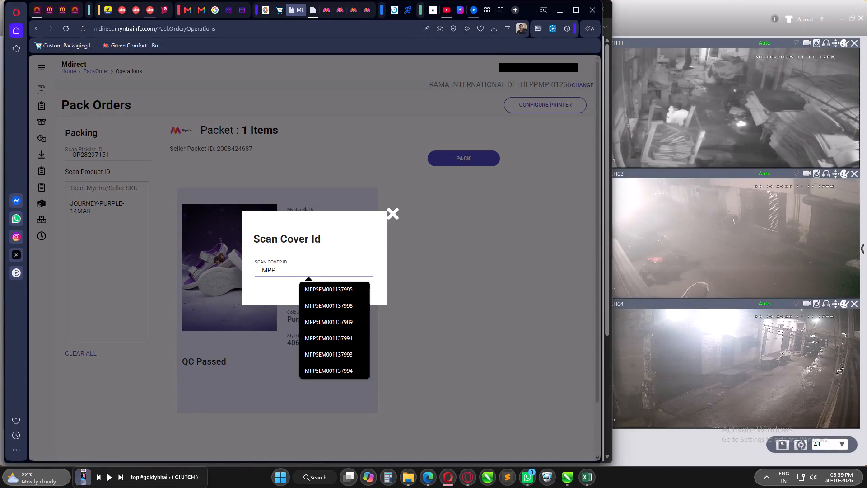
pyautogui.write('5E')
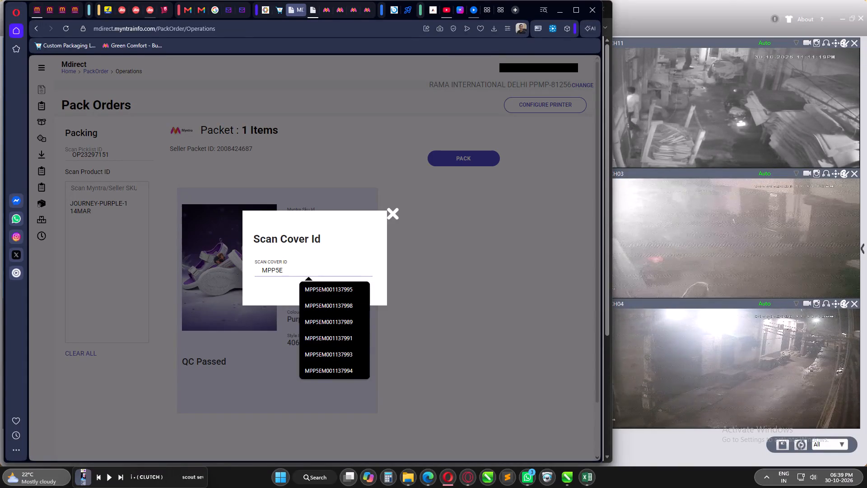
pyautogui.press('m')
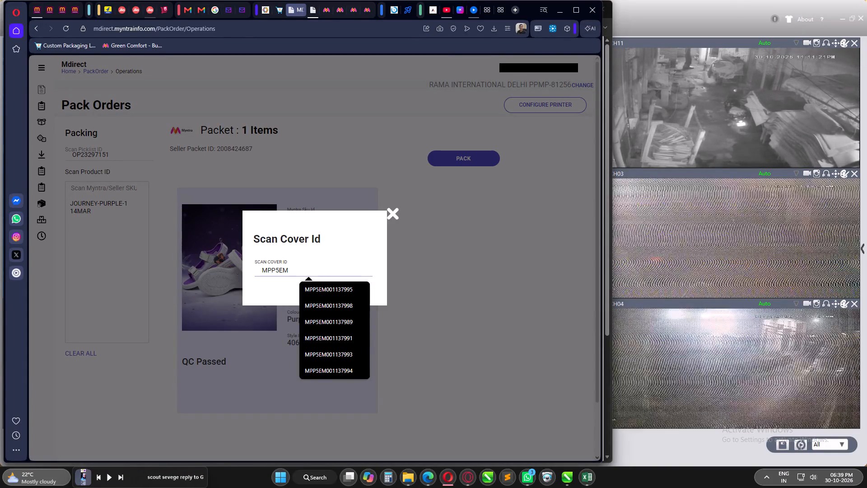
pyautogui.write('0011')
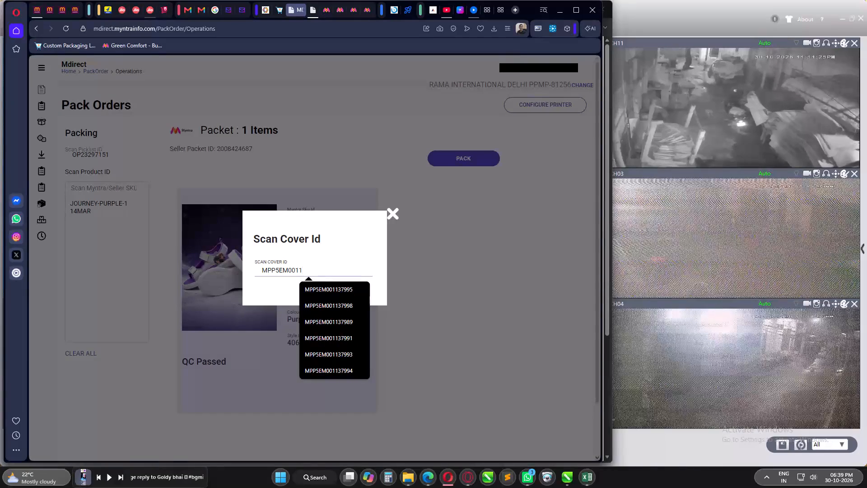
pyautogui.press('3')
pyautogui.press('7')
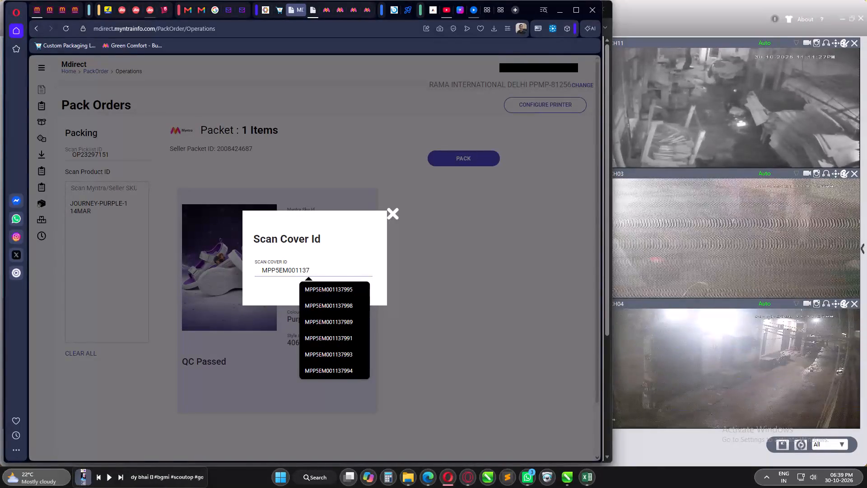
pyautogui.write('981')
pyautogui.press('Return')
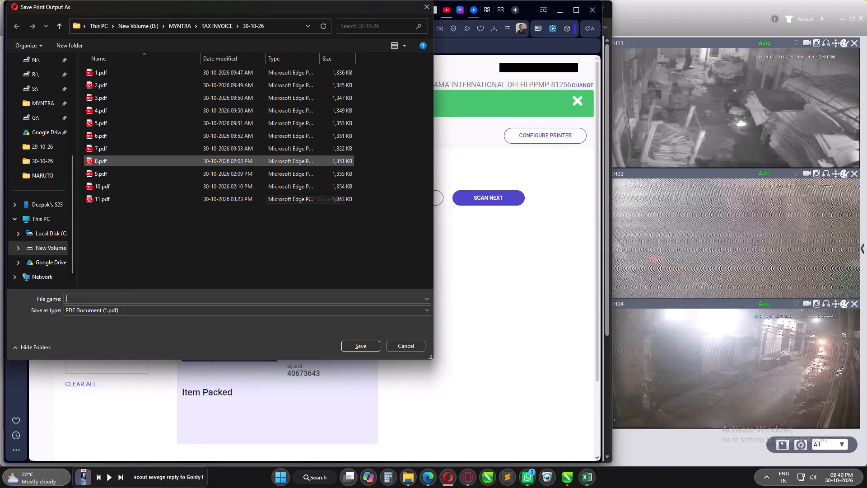
# Go up from the 30-10-26 folder to the TAX INVOICE folder for saving the invoice PDF, with 1.pdf as the file name.
pyautogui.click(108, 70)
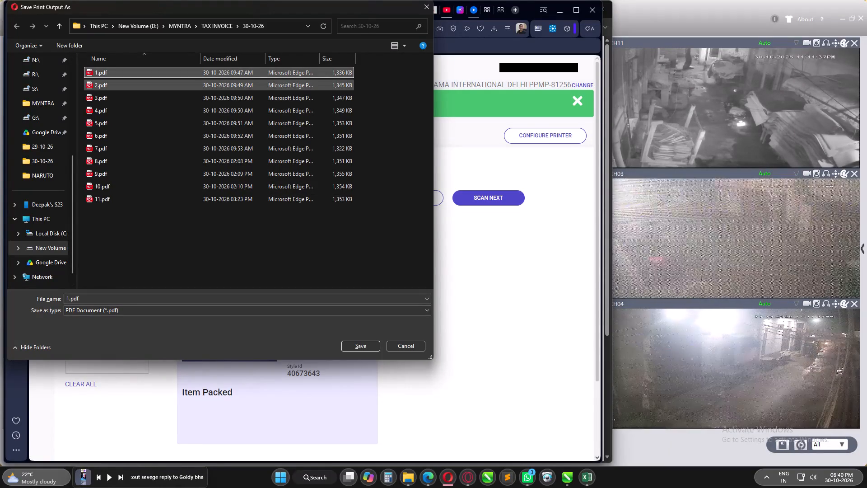
pyautogui.press('BackSpace')
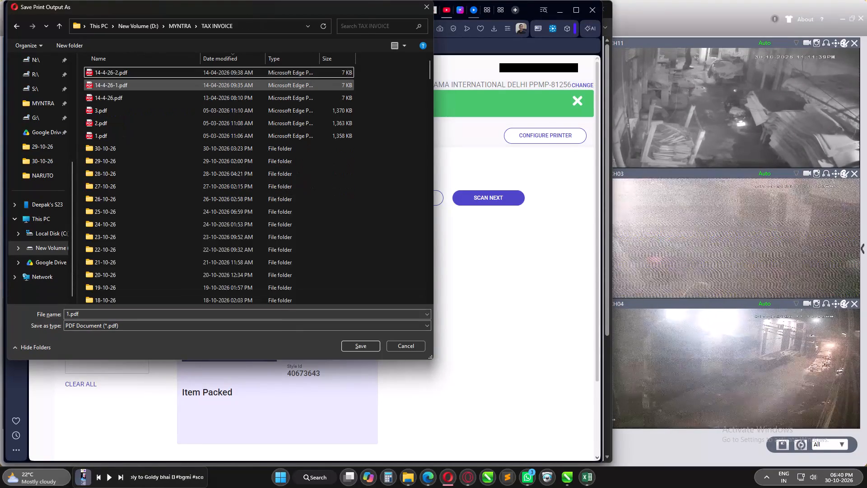
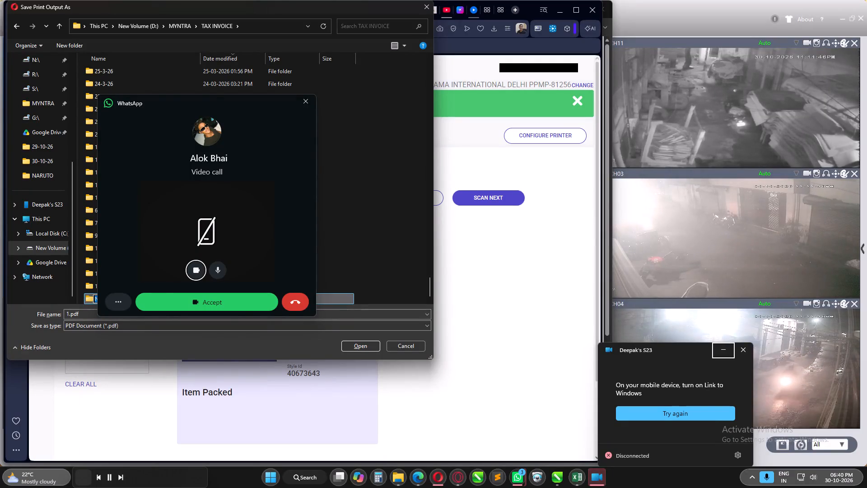
# Name the new folder in MYNTRA's TAX INVOICE directory 31-10-26 and open it as the save location.
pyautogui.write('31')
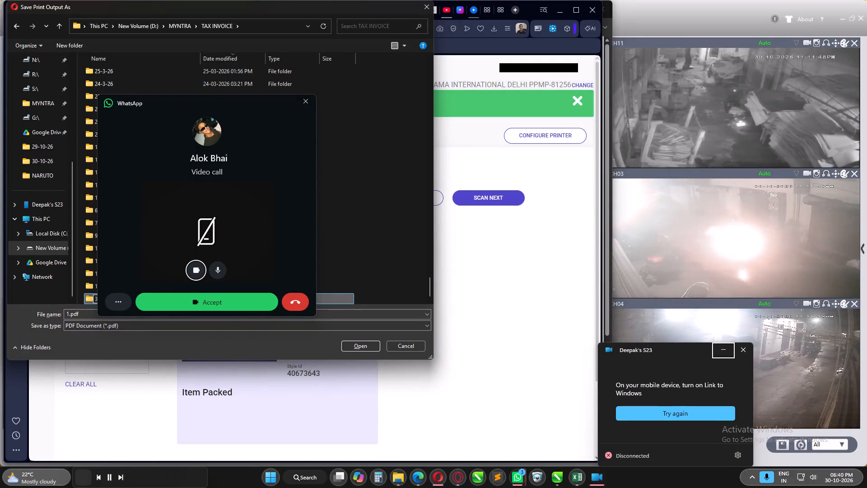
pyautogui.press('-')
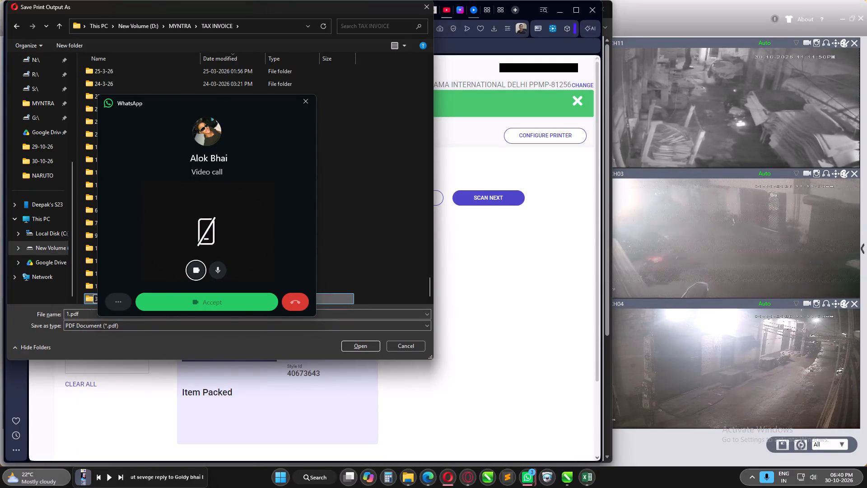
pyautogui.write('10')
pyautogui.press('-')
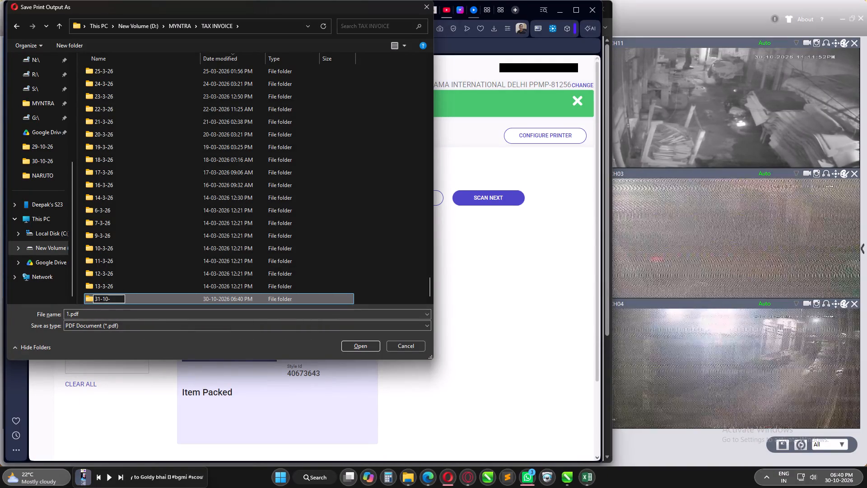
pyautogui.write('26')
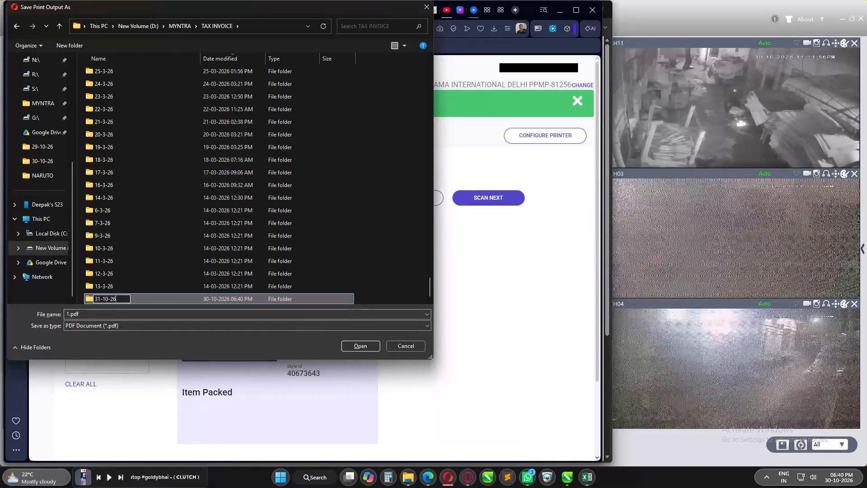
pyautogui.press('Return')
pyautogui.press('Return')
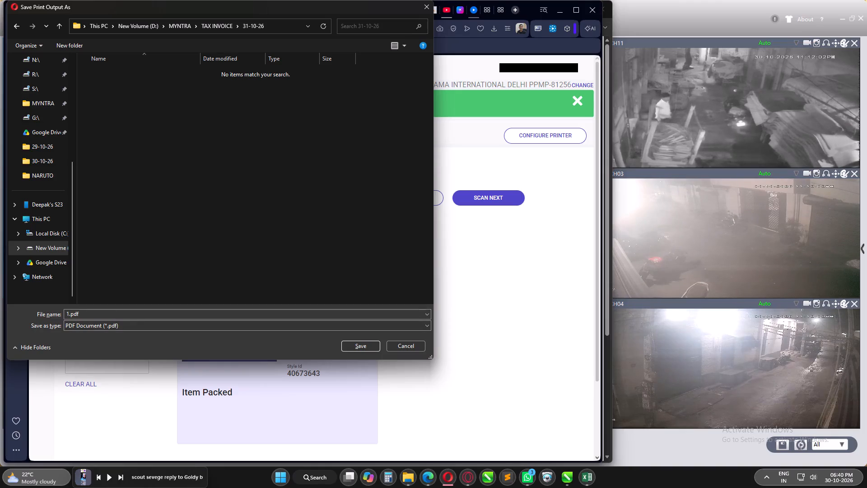
# Save the packed item's tax invoice as 1.pdf in the 31-10-26 folder.
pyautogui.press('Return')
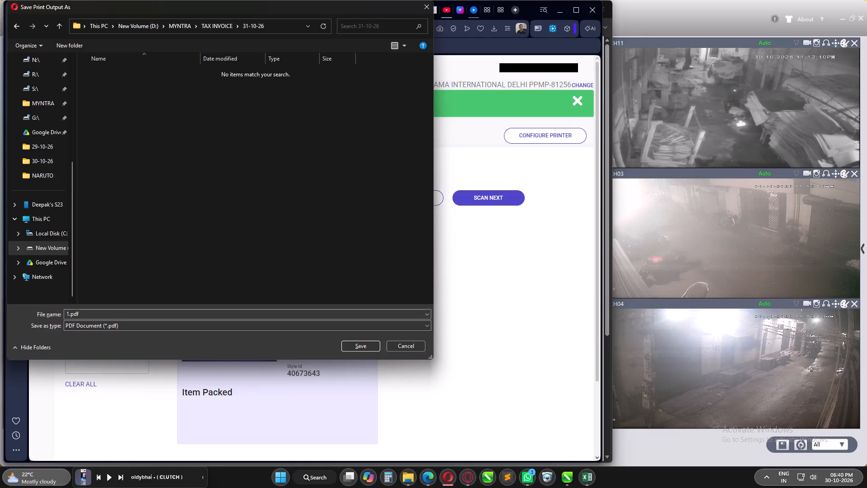
pyautogui.keyDown('ctrl'); pyautogui.keyDown('shift'); pyautogui.doubleClick(357, 347); pyautogui.keyUp('shift'); pyautogui.keyUp('ctrl')
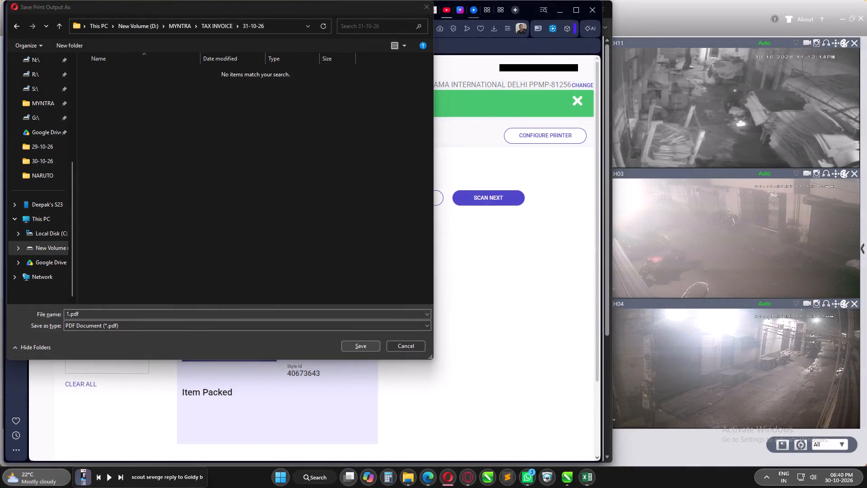
# Save the packed order's print output as 1.pdf in the MYNTRA TAX INVOICE folder 31-10-26.
pyautogui.keyDown('ctrl'); pyautogui.keyDown('shift'); pyautogui.click(360, 347); pyautogui.keyUp('shift'); pyautogui.keyUp('ctrl')
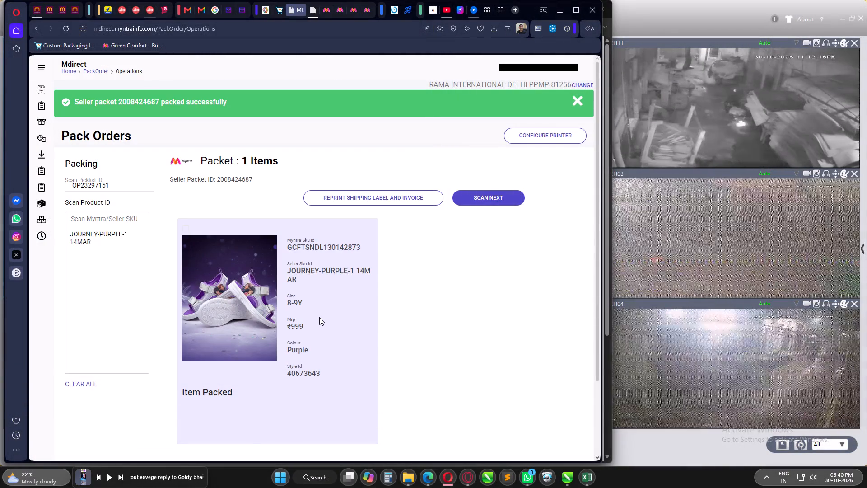
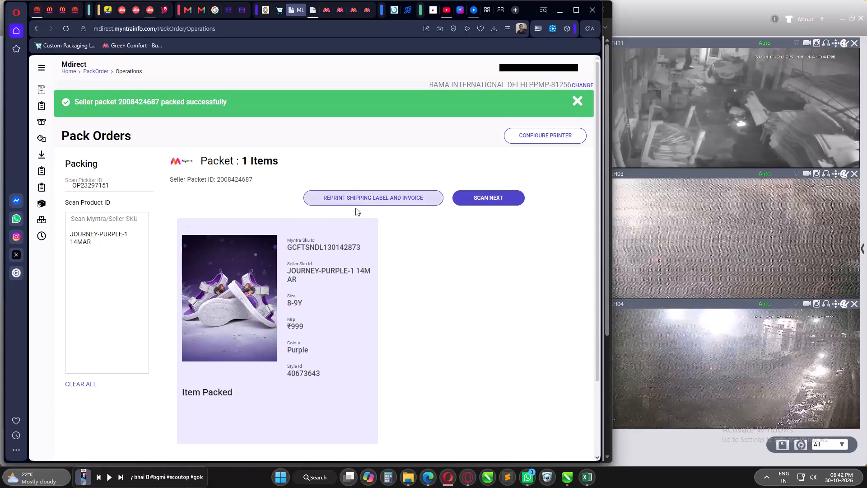
# Start the next packet of picklist OP23297151 by entering Myntra SKU GCFTSNDL130595090, copied from the picklist PDF, as the product ID.
pyautogui.keyDown('ctrl'); pyautogui.keyDown('shift'); pyautogui.click(491, 197); pyautogui.keyUp('shift'); pyautogui.keyUp('ctrl')
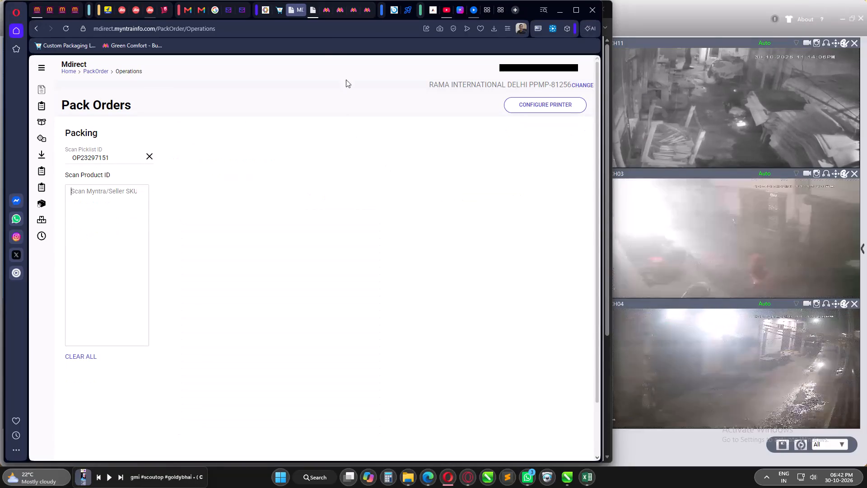
pyautogui.keyDown('ctrl'); pyautogui.keyDown('shift'); pyautogui.click(313, 13); pyautogui.keyUp('shift'); pyautogui.keyUp('ctrl')
pyautogui.keyDown('ctrl'); pyautogui.keyDown('shift'); pyautogui.doubleClick(190, 269); pyautogui.keyUp('shift'); pyautogui.keyUp('ctrl')
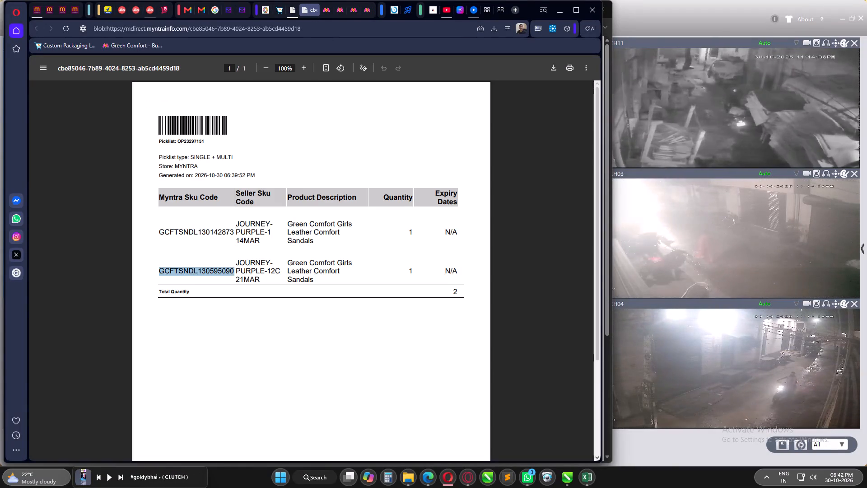
pyautogui.hotkey('ctrl', 'c')
pyautogui.click(298, 13)
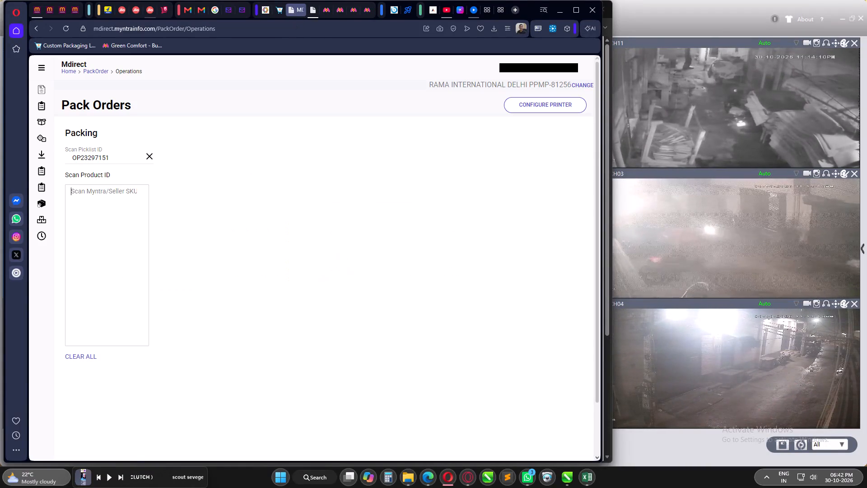
pyautogui.hotkey('ctrl', 'v')
pyautogui.press('Return')
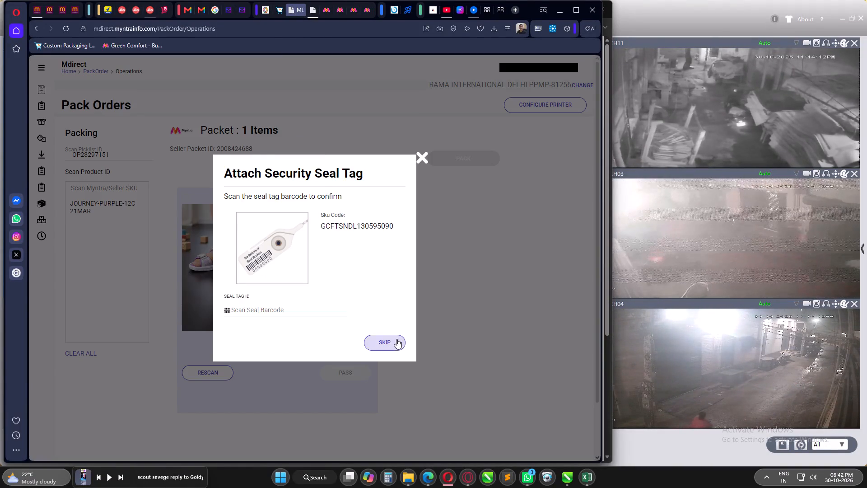
# Skip the security seal tag for the JOURNEY-PURPLE-12C 21MAR item and pass its quality check.
pyautogui.click(396, 339)
pyautogui.click(345, 389)
# Pack the JOURNEY-PURPLE-12C 21MAR packet with cover ID MPP5EM001137980.
pyautogui.click(441, 155)
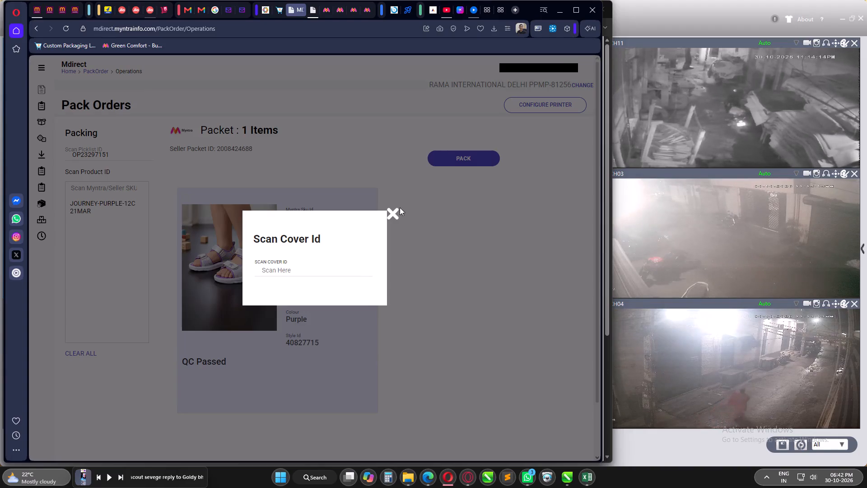
pyautogui.click(321, 265)
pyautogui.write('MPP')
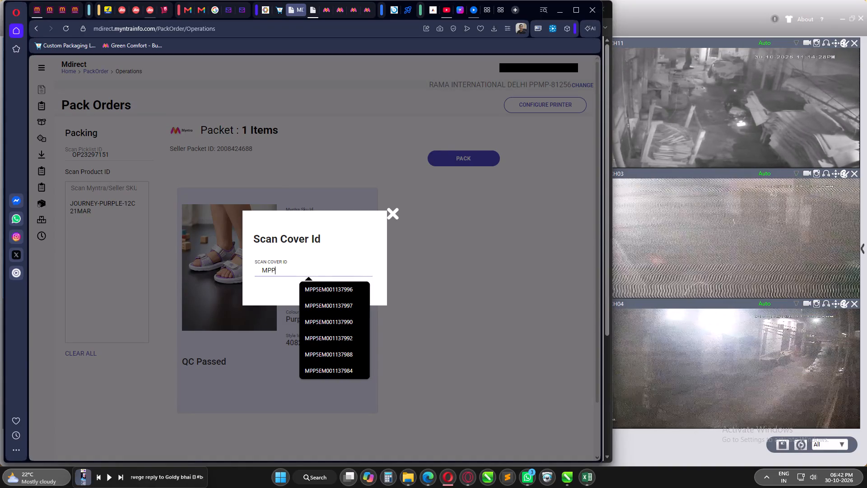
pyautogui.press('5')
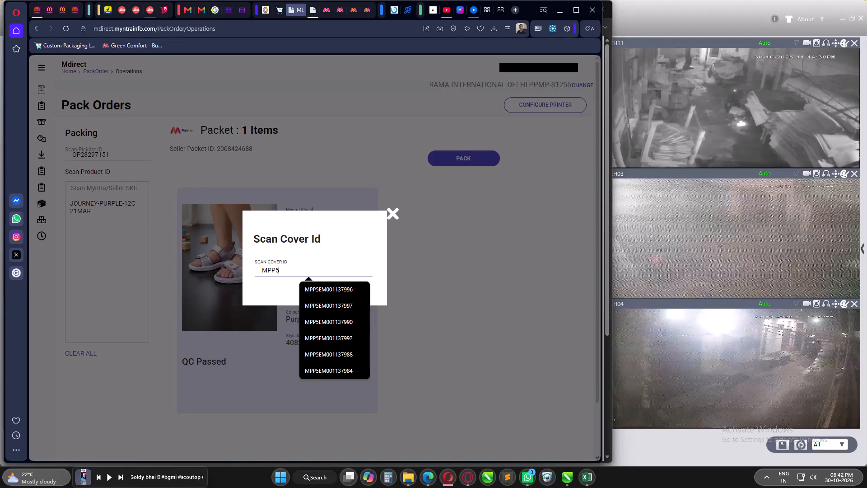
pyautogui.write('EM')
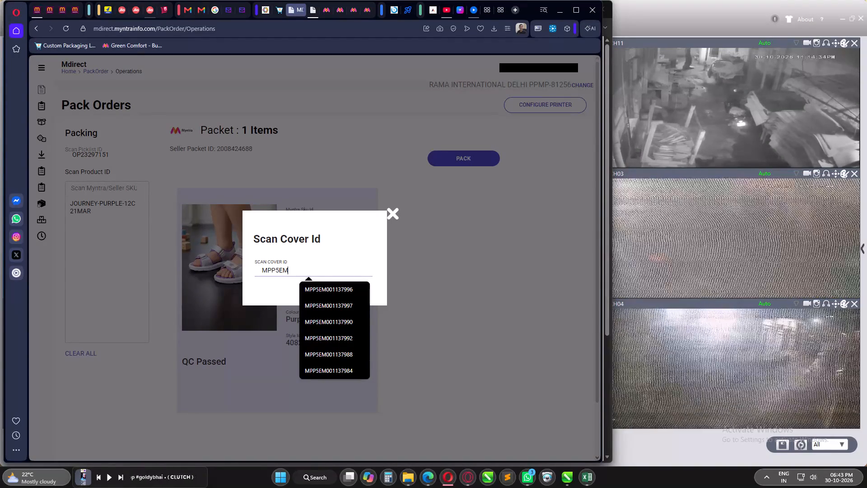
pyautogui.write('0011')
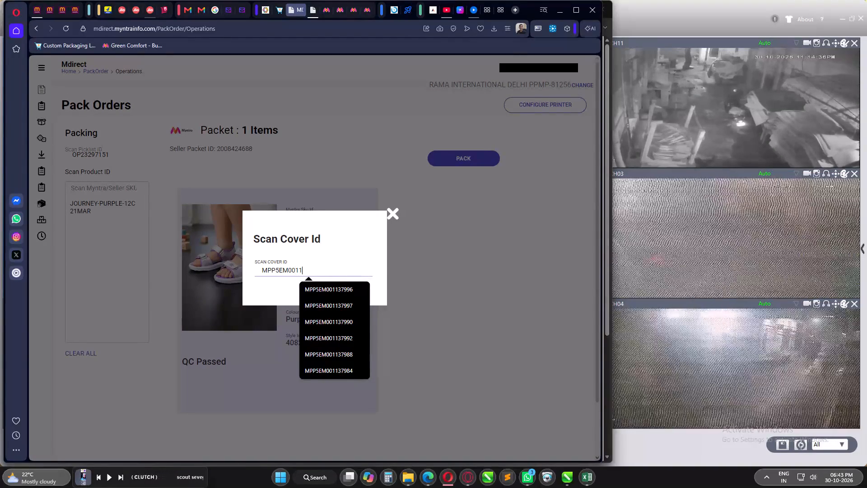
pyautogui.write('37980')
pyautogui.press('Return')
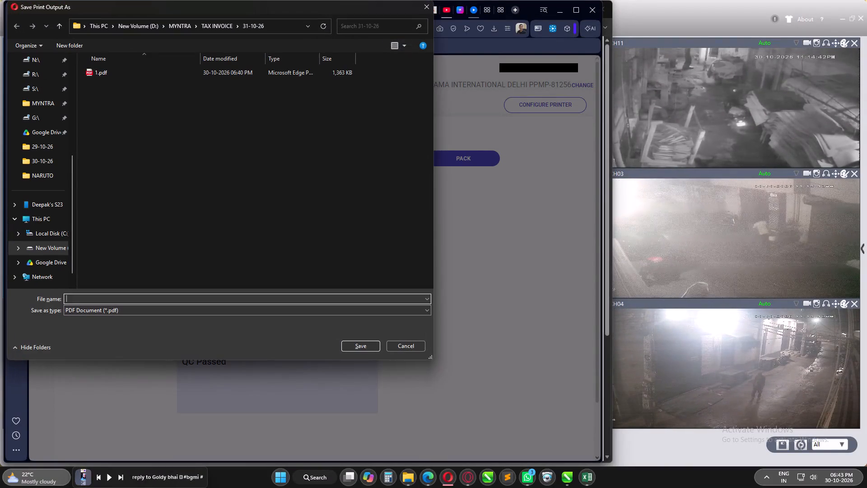
# Save the packet's print output as PDF 2 in the MYNTRA TAX INVOICE folder 31-10-26.
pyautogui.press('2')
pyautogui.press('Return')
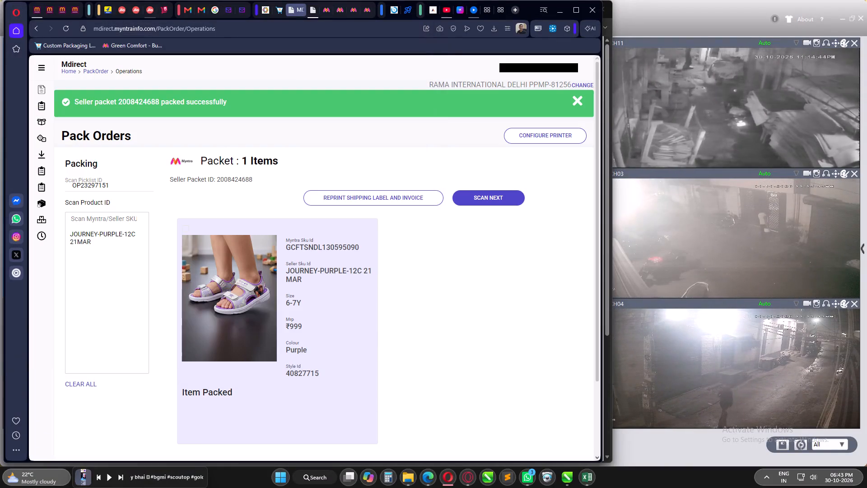
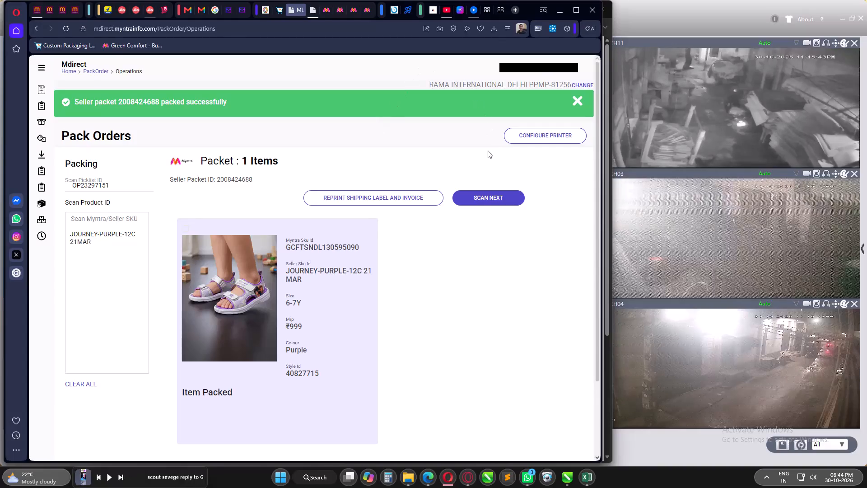
# Move on from the packed packet and reload the MDirect open orders list to check for remaining Myntra orders.
pyautogui.click(478, 202)
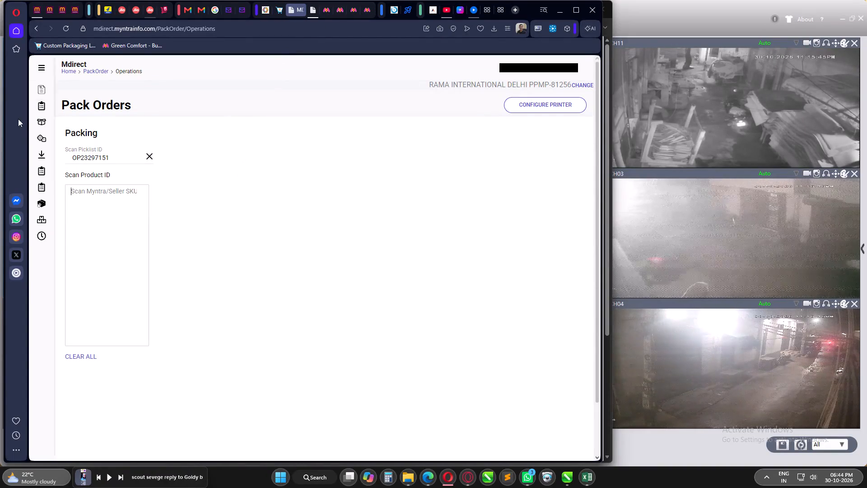
pyautogui.click(62, 119)
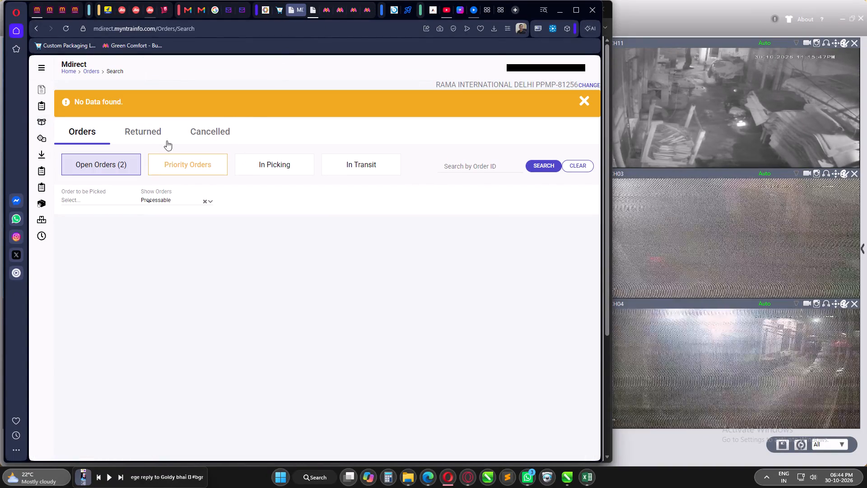
pyautogui.click(68, 30)
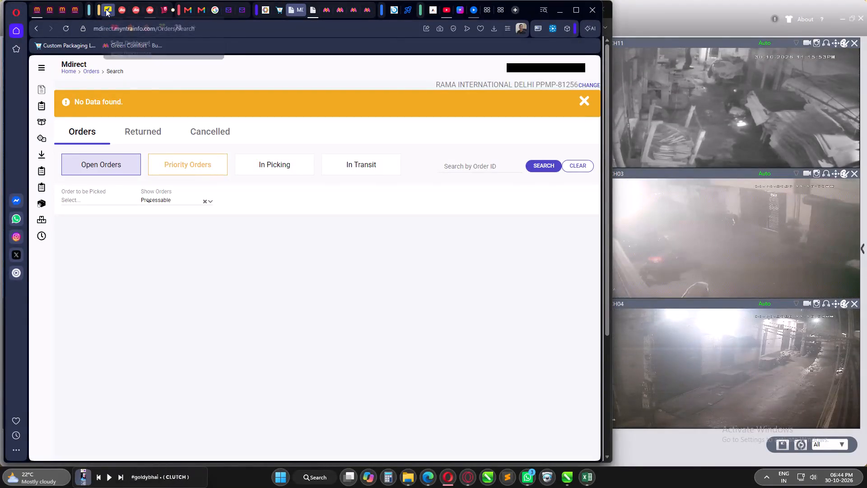
# Switch to the Flipkart Seller Hub forward orders and show the orders waiting to be accepted.
pyautogui.click(106, 9)
pyautogui.click(419, 213)
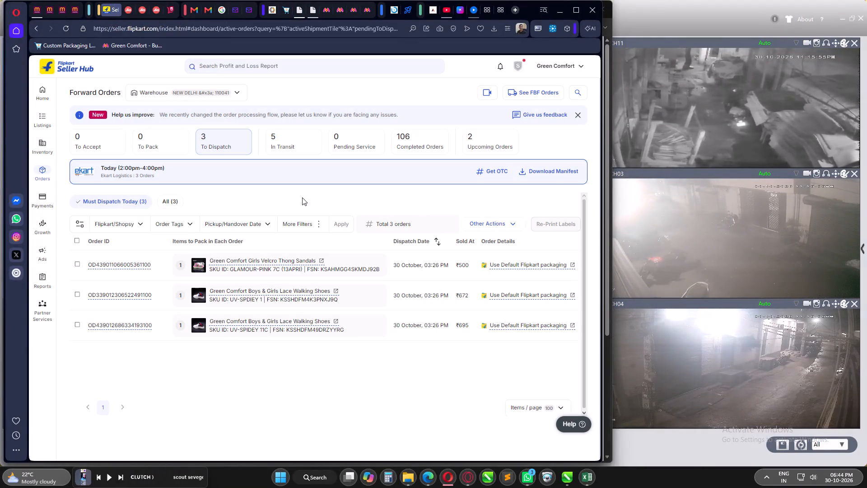
pyautogui.click(95, 151)
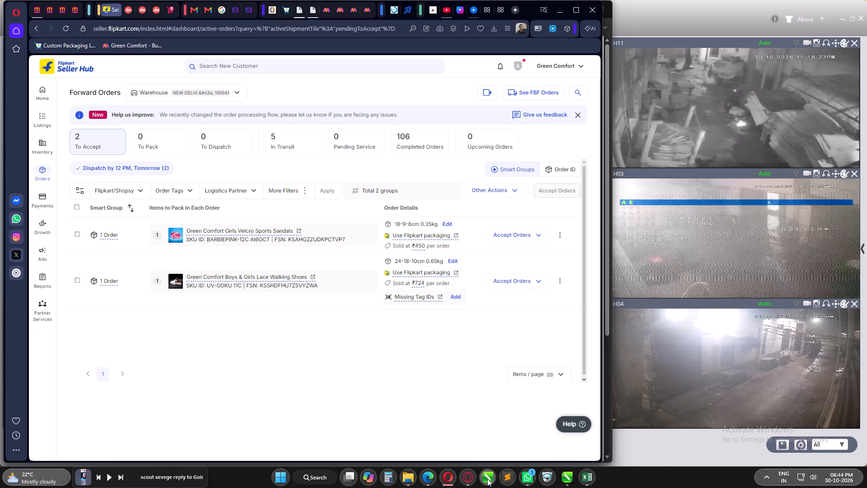
# In Flipkart orders.txt, add the heading FLIPKART ORDERS 31 OCT 26 below the 30 October orders, reusing the previous heading.
pyautogui.click(504, 479)
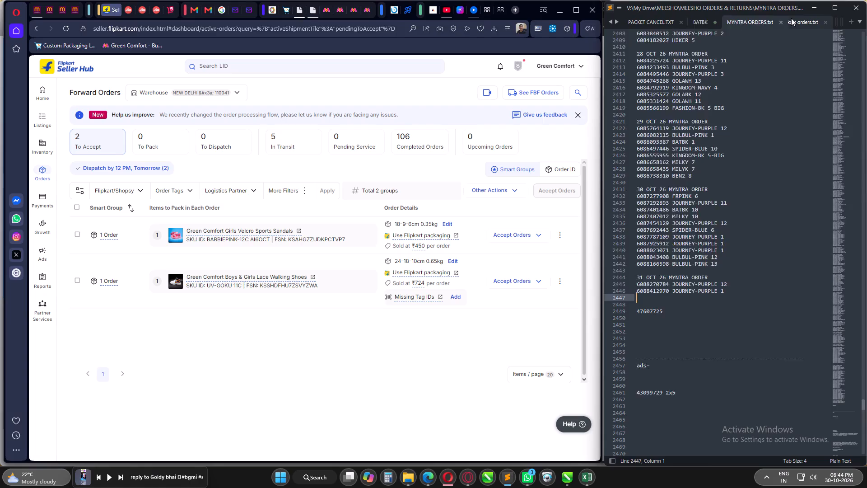
pyautogui.click(791, 18)
pyautogui.moveTo(723, 134); pyautogui.dragTo(720, 135)
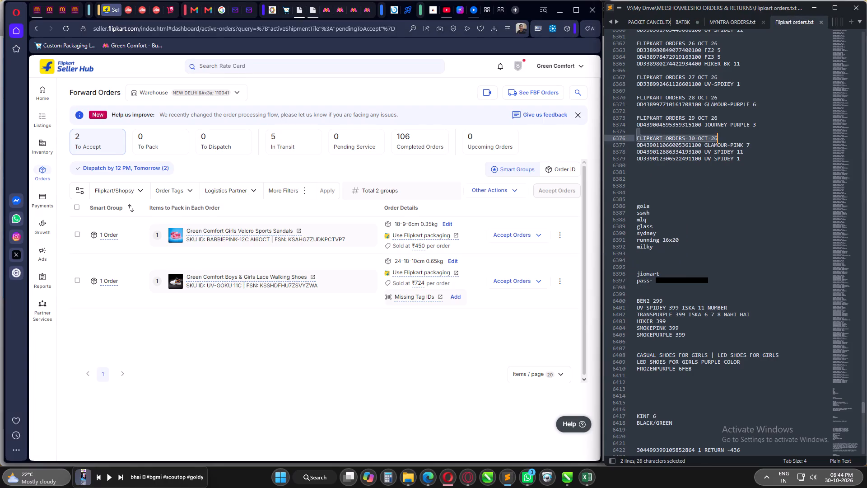
pyautogui.moveTo(720, 135); pyautogui.dragTo(723, 138)
pyautogui.hotkey('ctrl', 'c')
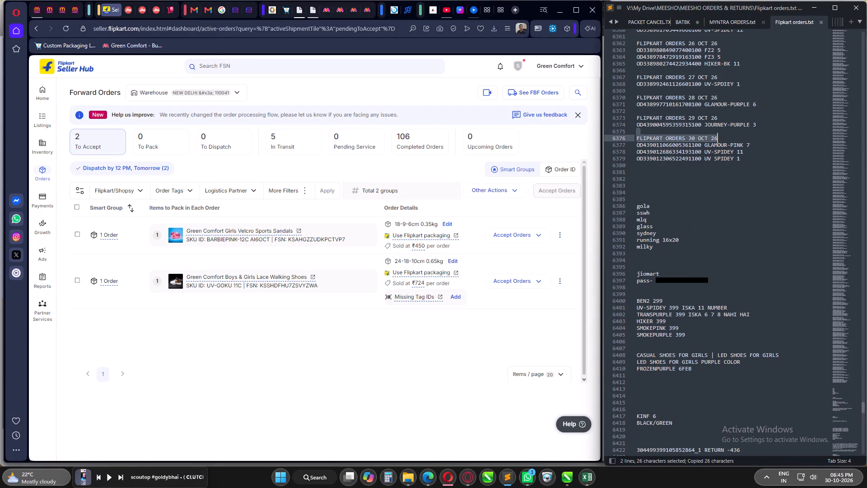
pyautogui.click(657, 162)
pyautogui.hotkey('ctrl', 'v')
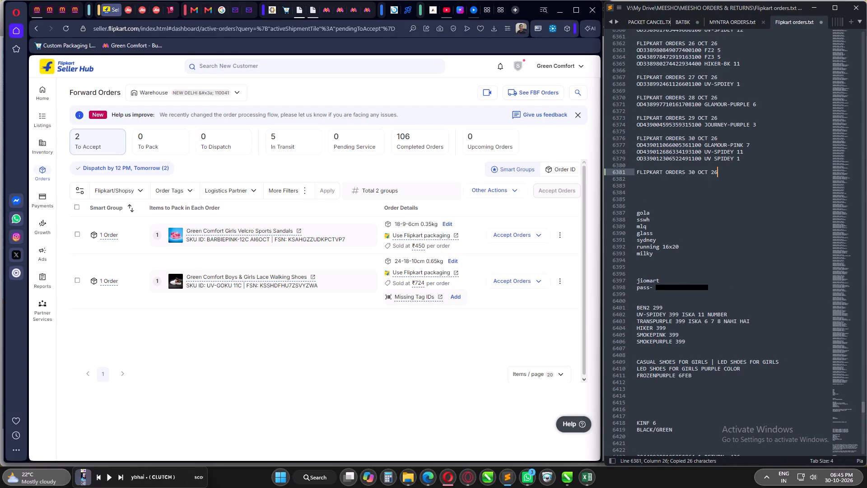
pyautogui.click(695, 171)
pyautogui.press('BackSpace')
pyautogui.press('1')
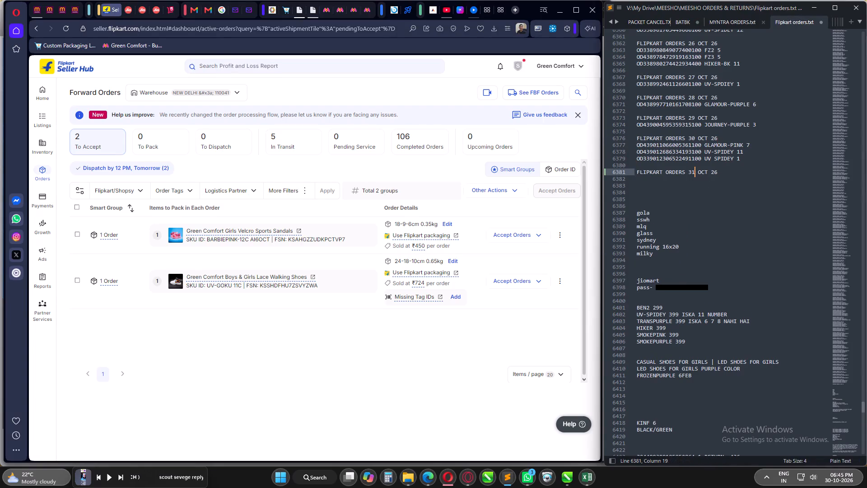
pyautogui.click(646, 182)
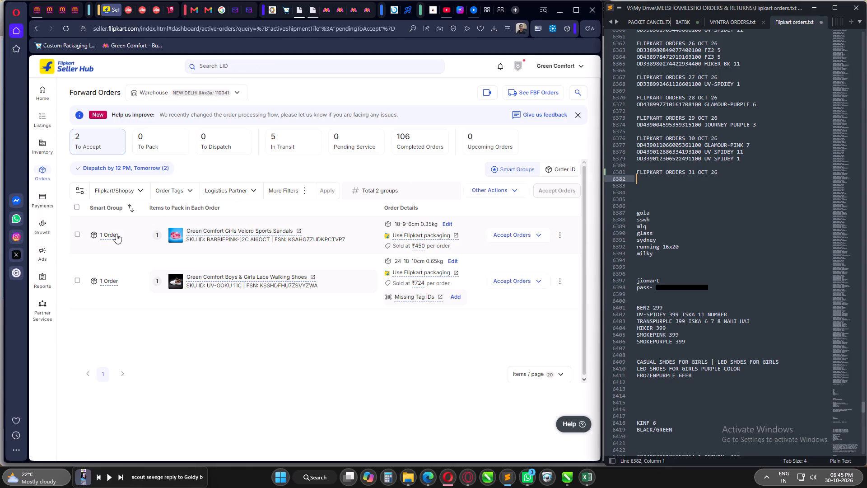
pyautogui.click(116, 234)
pyautogui.click(359, 196)
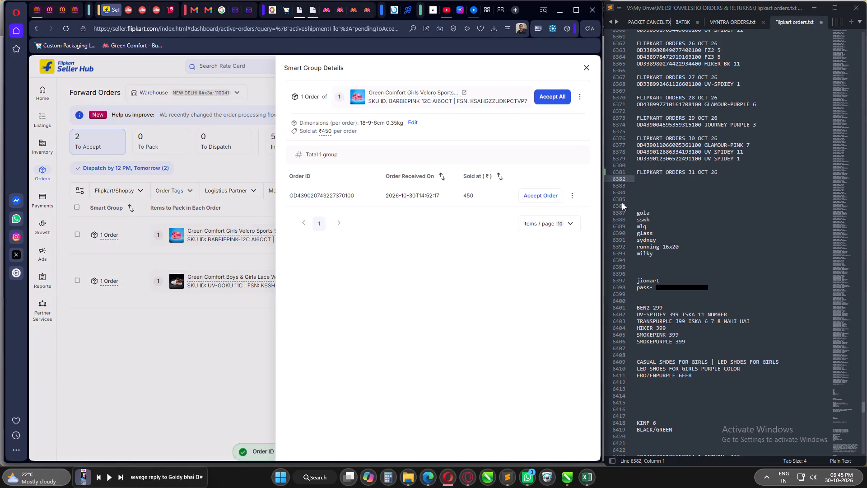
pyautogui.click(655, 174)
pyautogui.click(648, 177)
pyautogui.hotkey('ctrl', 'v')
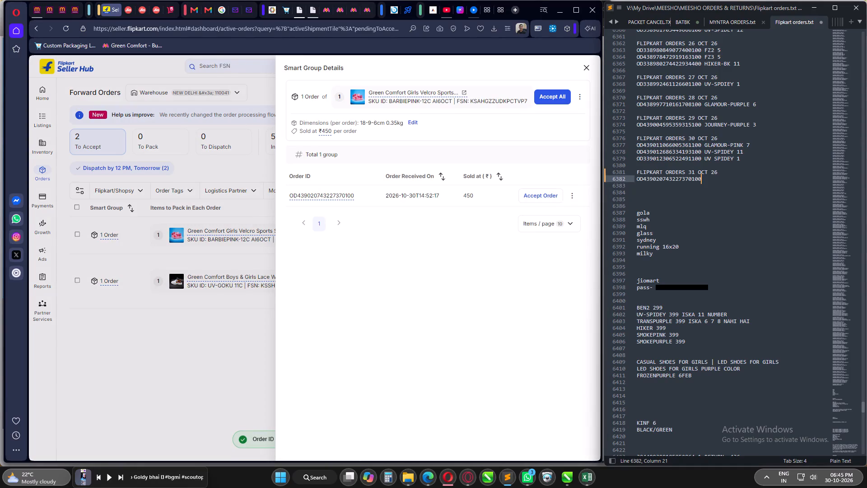
pyautogui.press('space')
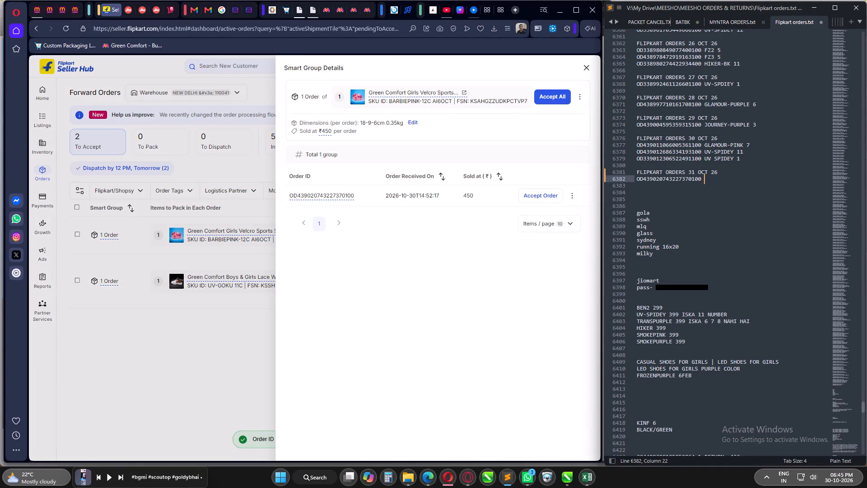
pyautogui.write('BRPIBK')
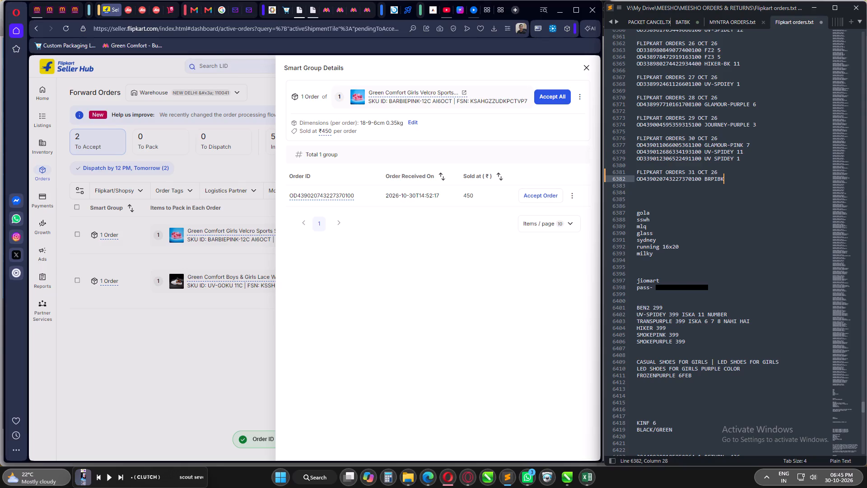
pyautogui.press('BackSpace')
pyautogui.press('BackSpace')
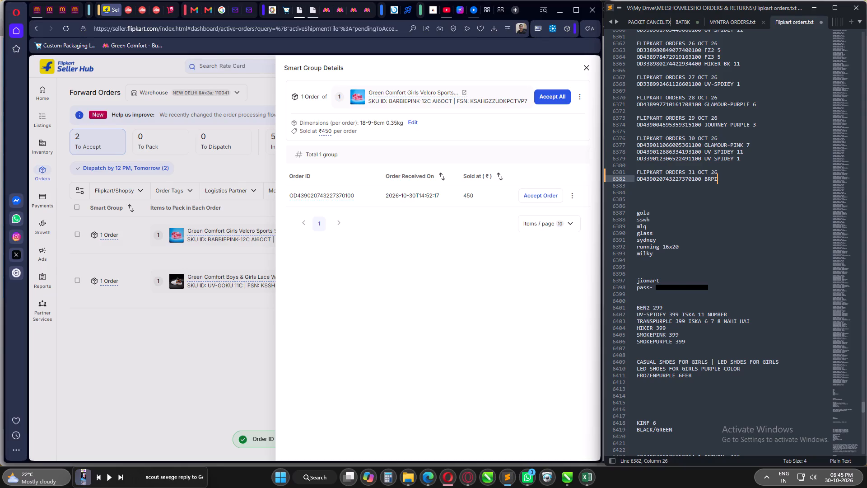
pyautogui.write('NK')
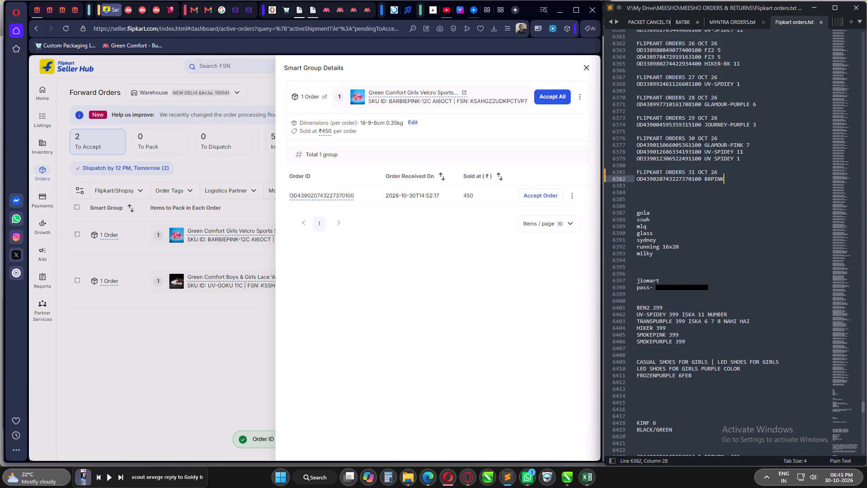
pyautogui.press('Return')
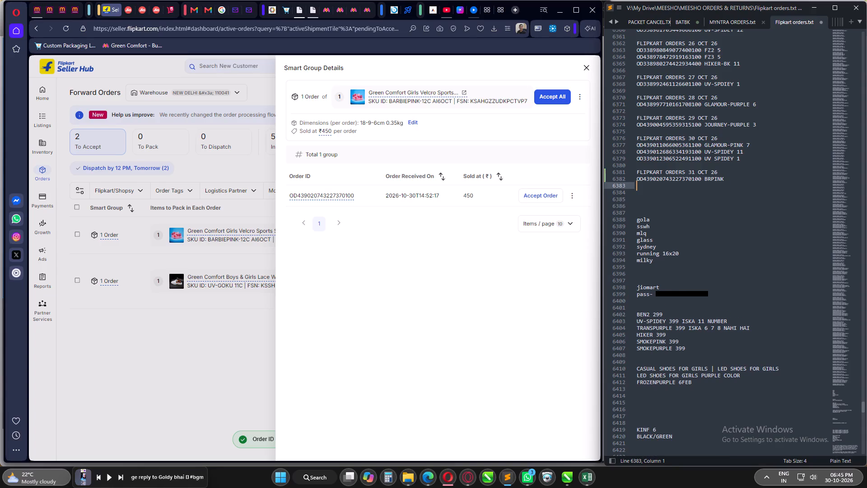
pyautogui.write('12')
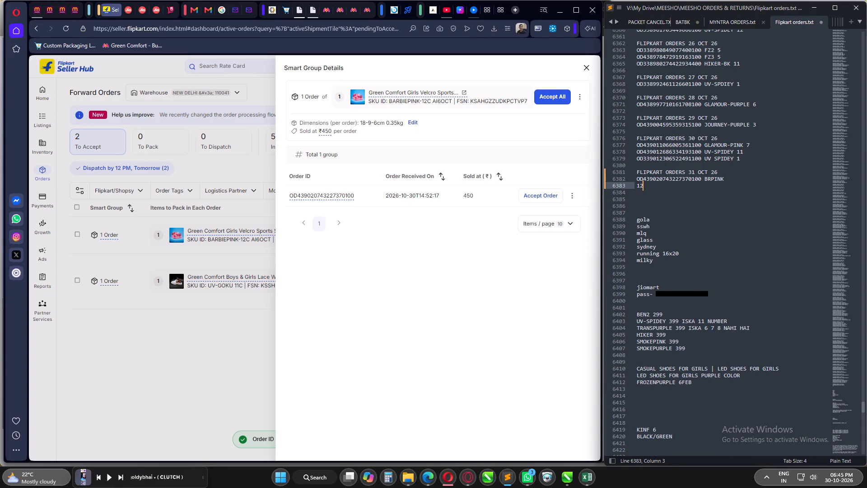
pyautogui.press('BackSpace')
pyautogui.press('BackSpace')
pyautogui.press('BackSpace')
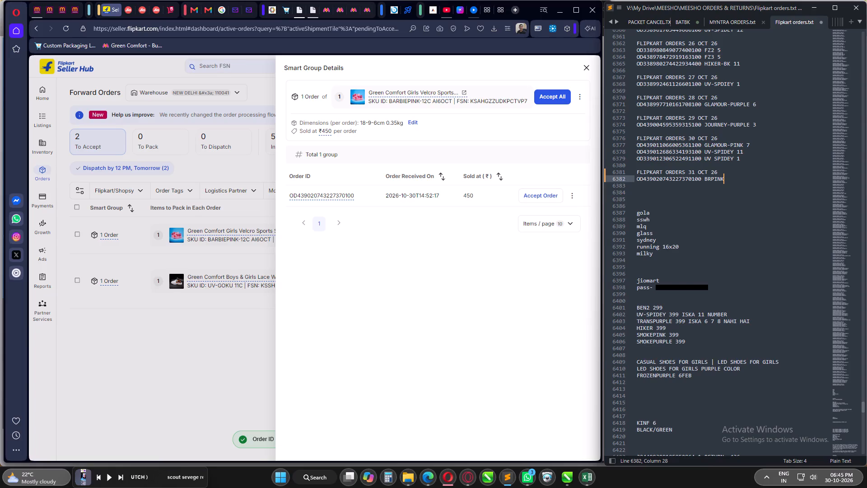
pyautogui.press('space')
pyautogui.write('12')
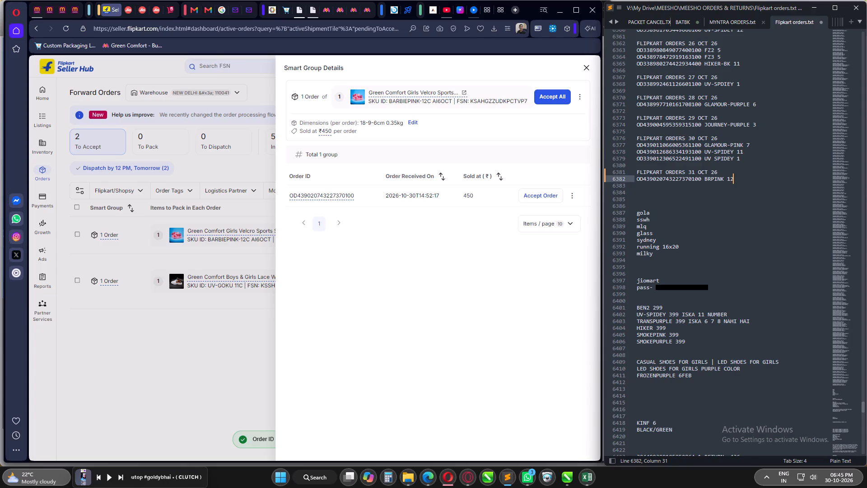
pyautogui.press('Return')
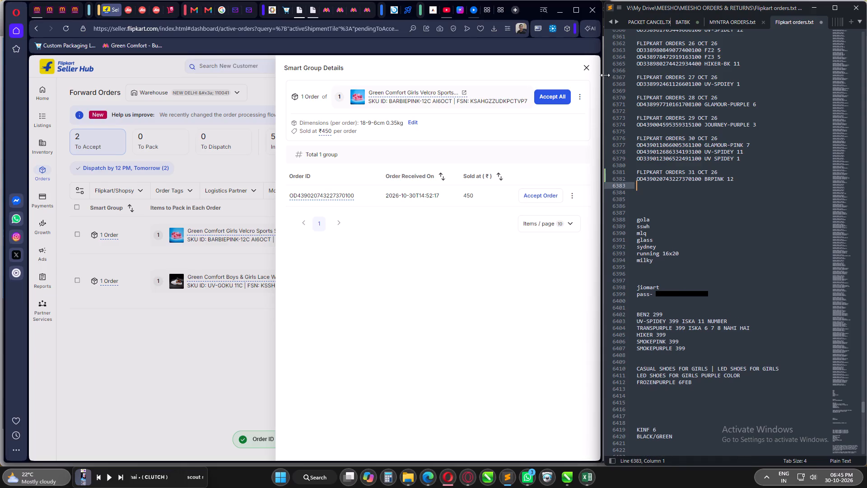
pyautogui.click(586, 68)
pyautogui.click(113, 280)
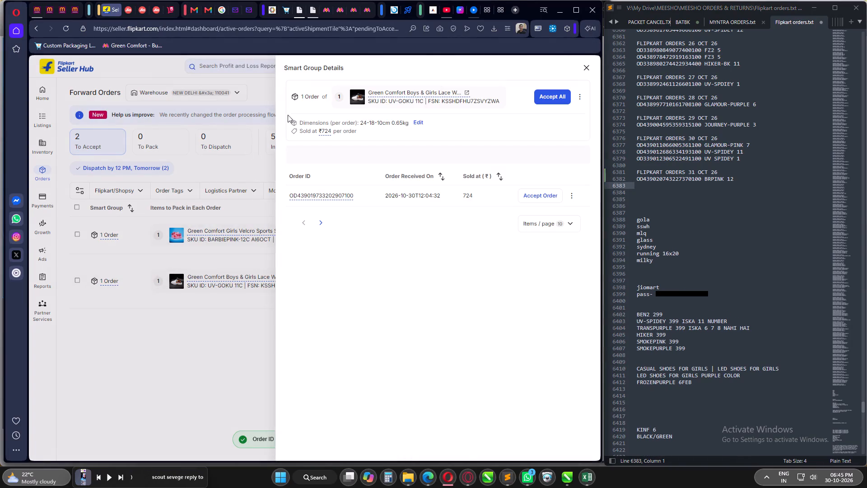
pyautogui.click(361, 197)
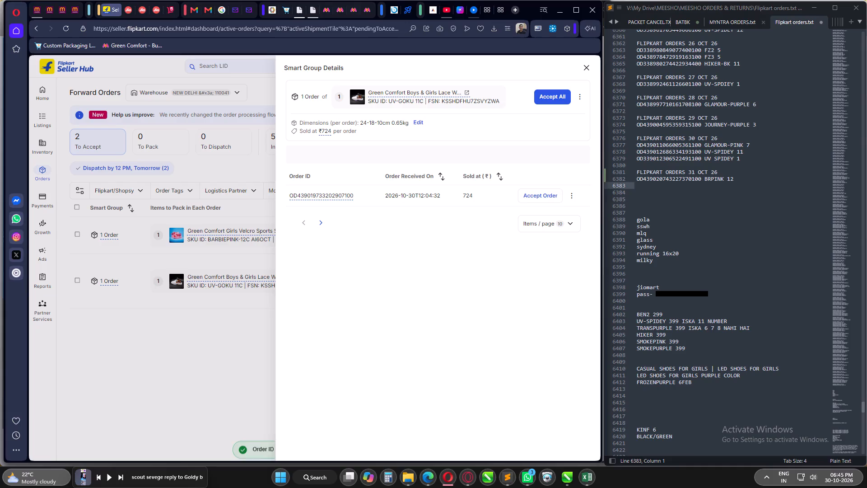
pyautogui.click(667, 190)
pyautogui.click(657, 185)
pyautogui.hotkey('ctrl', 'v')
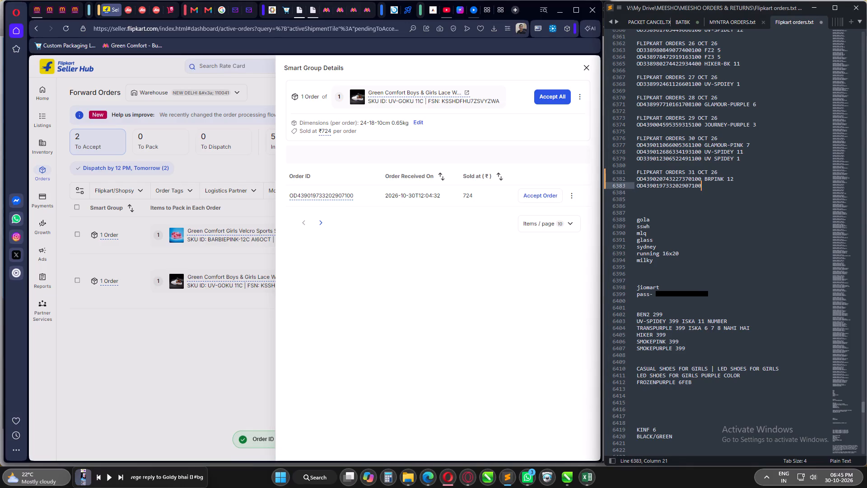
pyautogui.press('space')
pyautogui.write('UV')
pyautogui.press('space')
pyautogui.press('BackSpace')
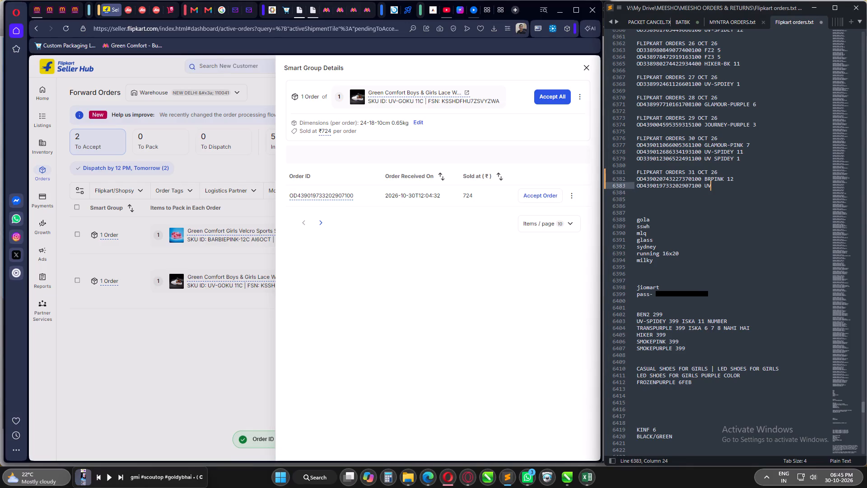
pyautogui.press('-')
pyautogui.write('GOKU')
pyautogui.press('space')
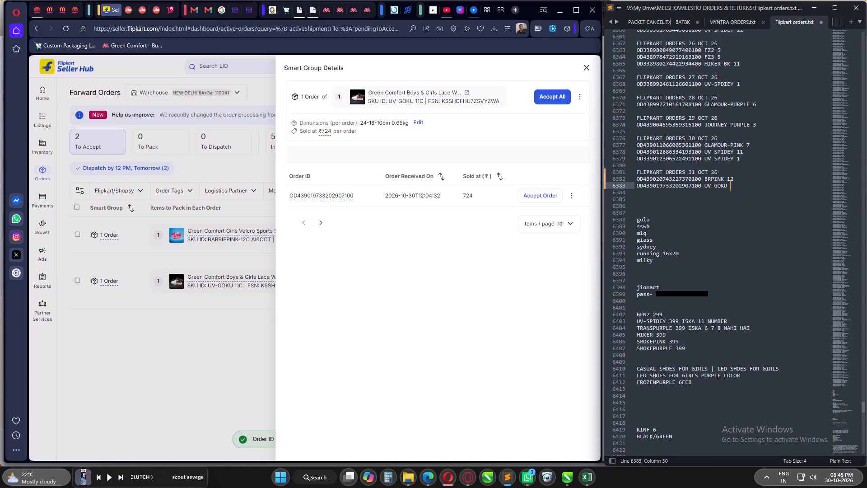
pyautogui.write('11')
pyautogui.press('Return')
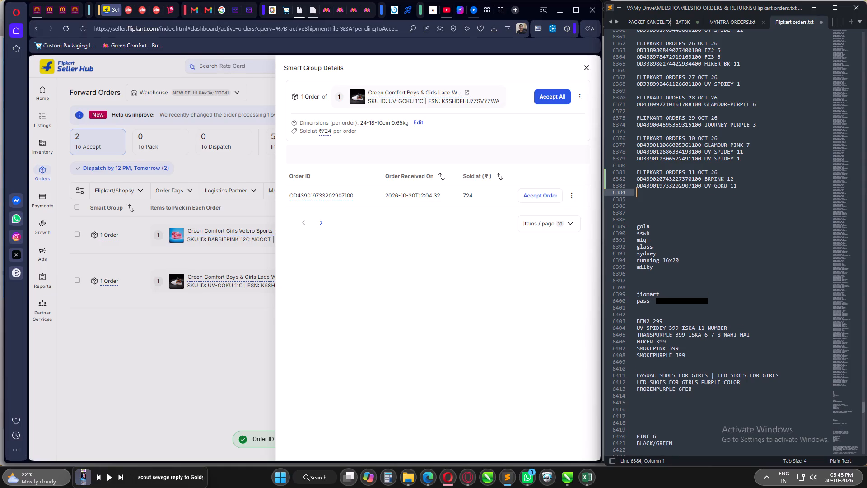
pyautogui.hotkey('ctrl', 's')
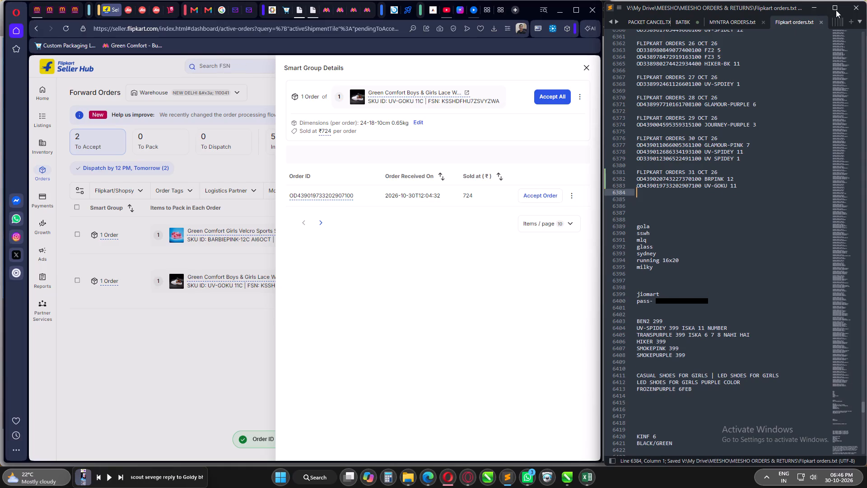
pyautogui.click(813, 8)
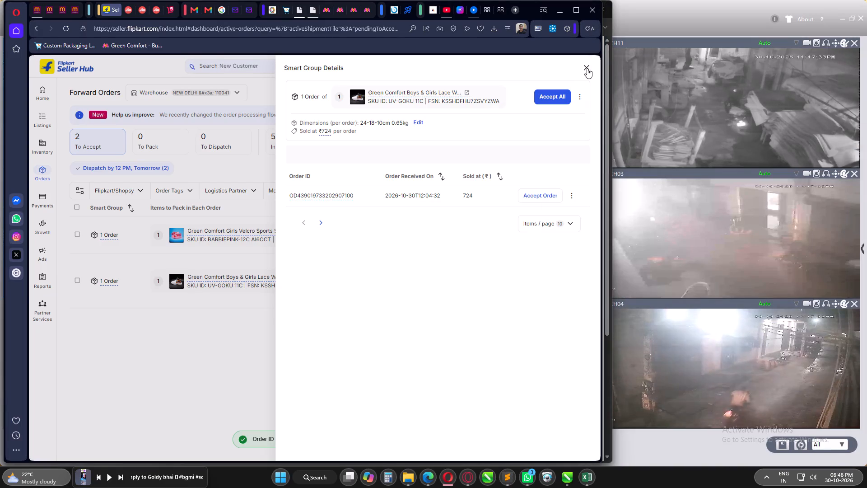
# Select both pending Flipkart order groups in Seller Hub and accept the two orders.
pyautogui.click(587, 68)
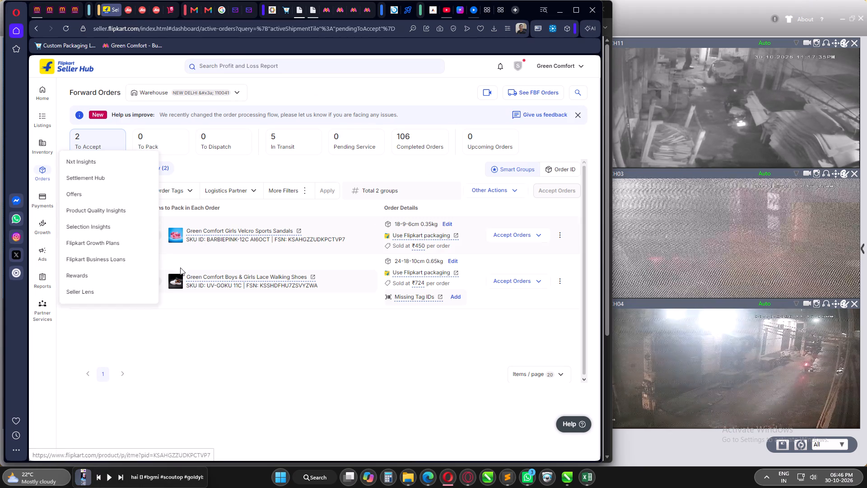
pyautogui.click(102, 352)
pyautogui.click(74, 209)
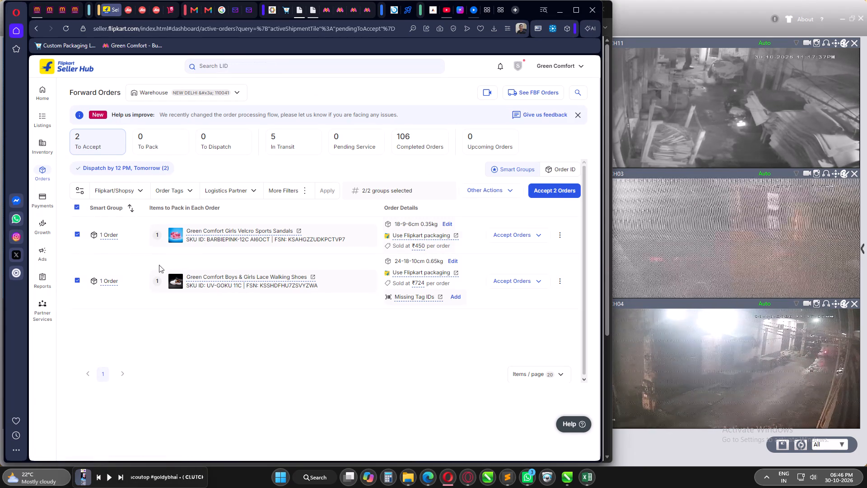
pyautogui.click(553, 188)
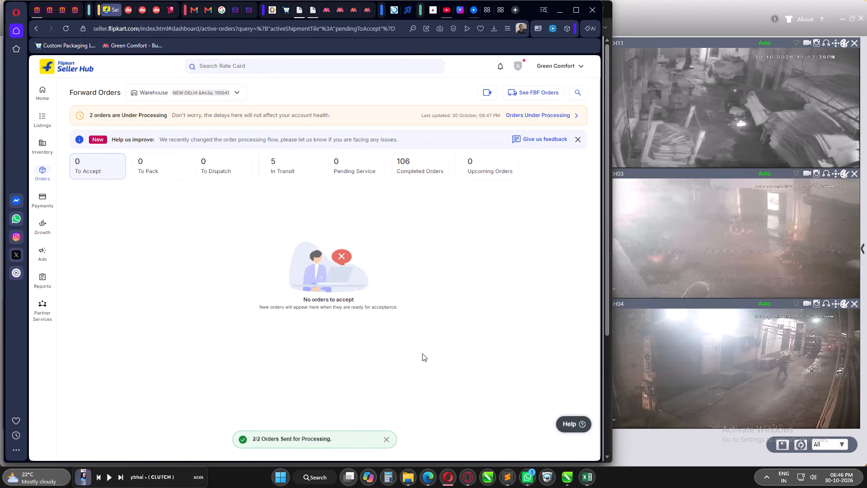
# Open the To Pack orders, refresh until both accepted orders are listed, select both groups and print their labels.
pyautogui.click(161, 168)
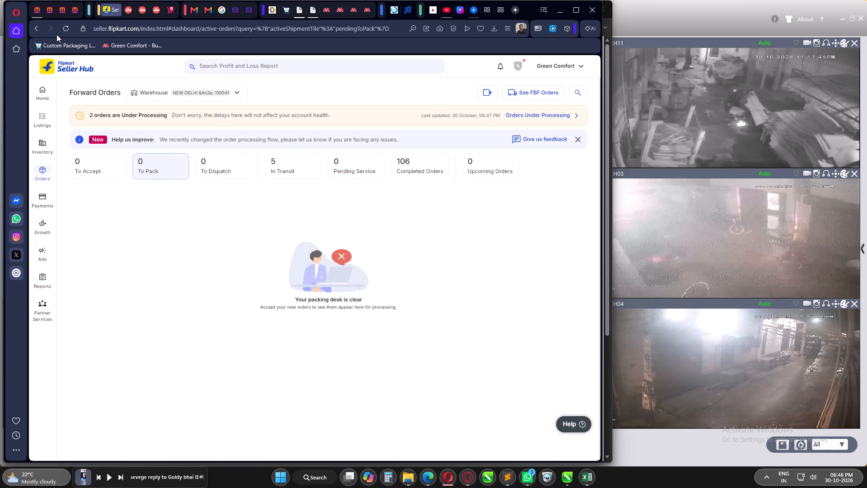
pyautogui.click(69, 25)
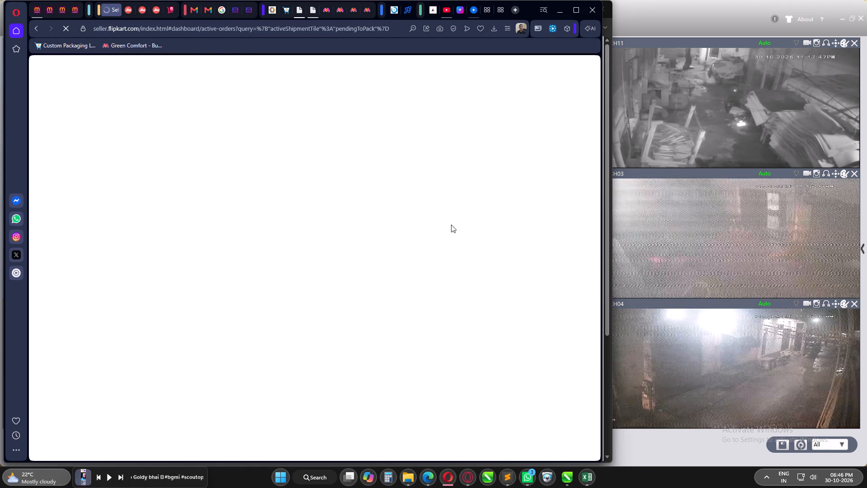
pyautogui.click(66, 28)
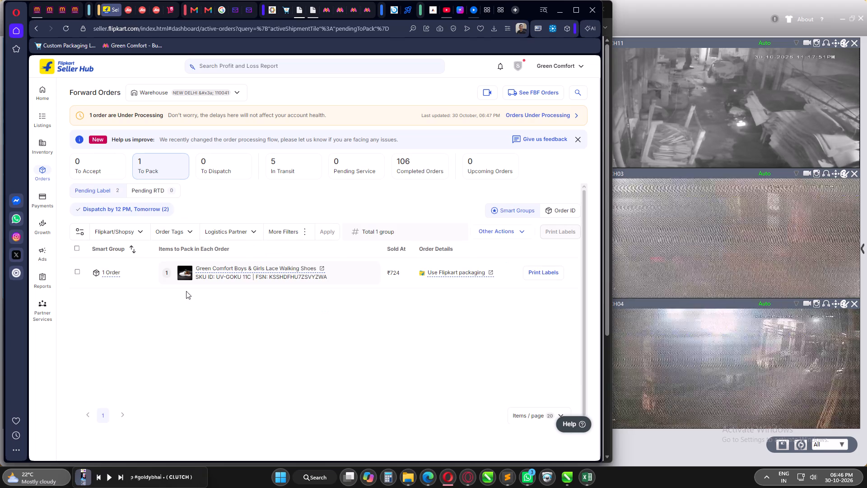
pyautogui.click(65, 32)
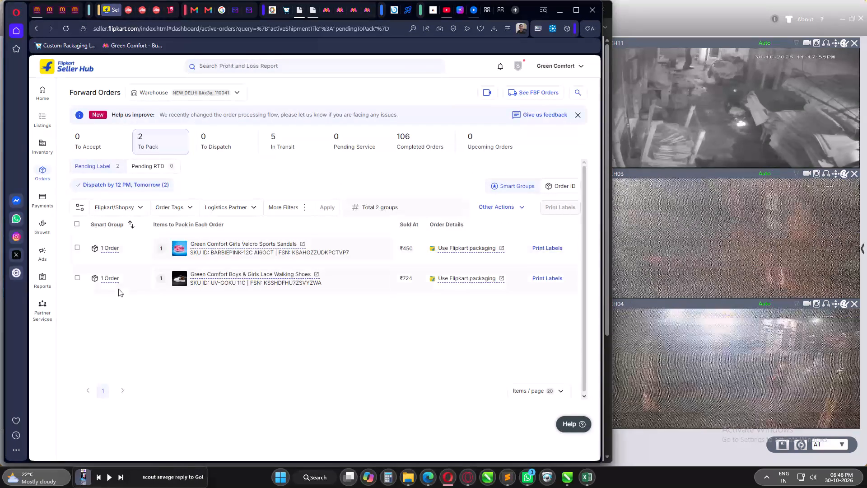
pyautogui.click(77, 221)
pyautogui.click(559, 207)
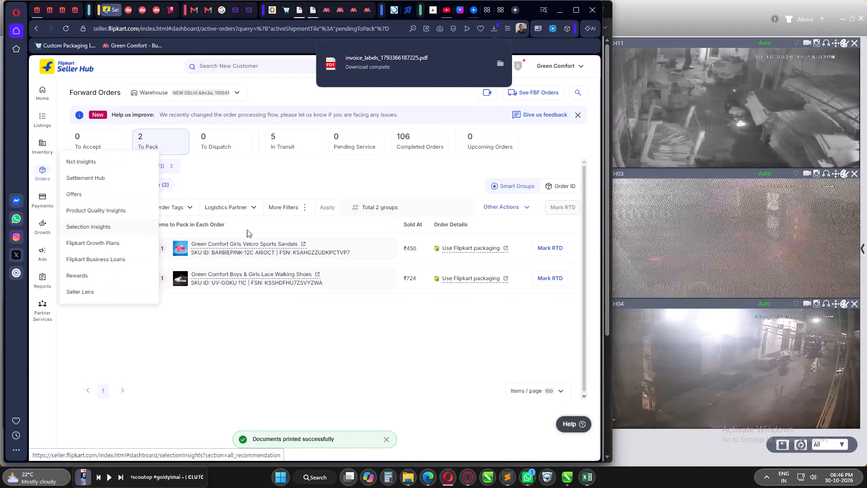
# Select both order groups pending RTD, mark them ready to dispatch, and check the To Dispatch orders.
pyautogui.click(79, 224)
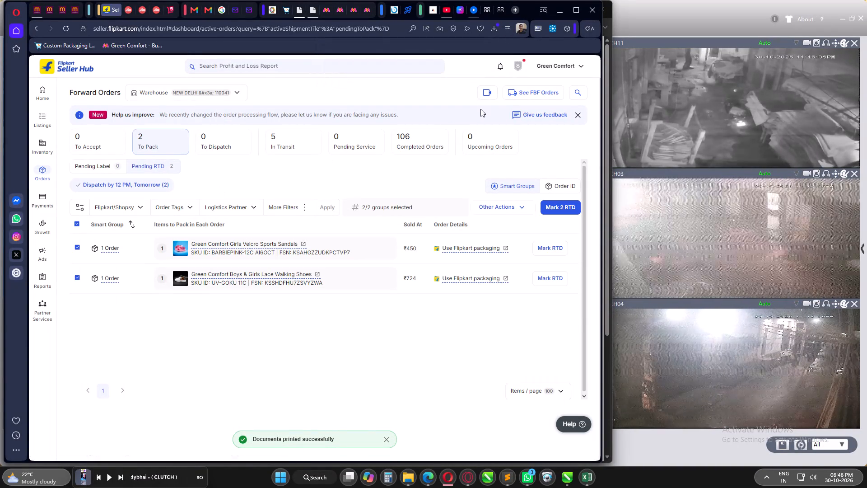
pyautogui.click(569, 204)
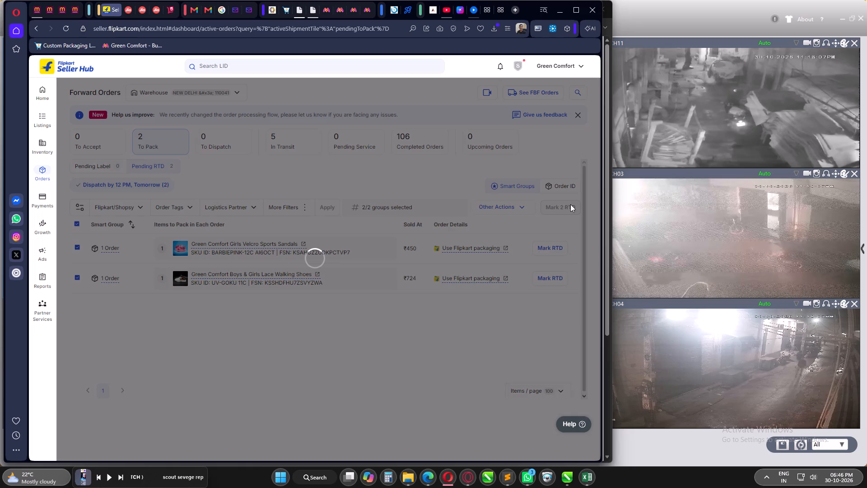
pyautogui.click(297, 164)
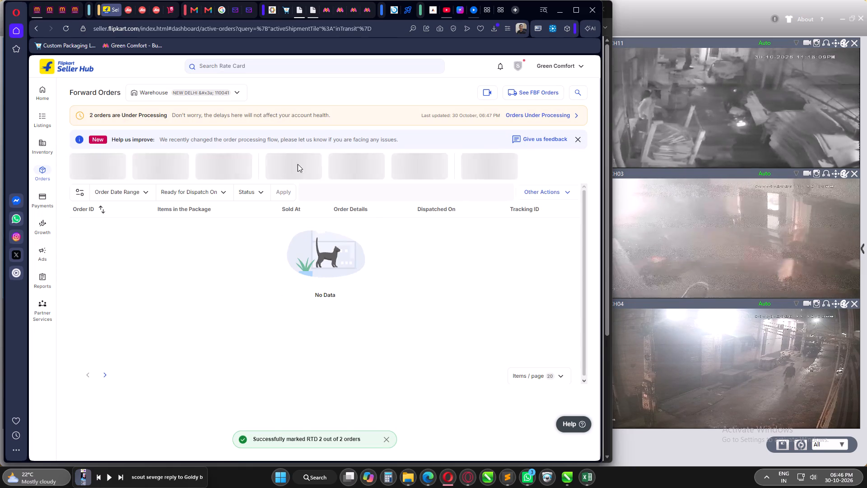
pyautogui.click(145, 177)
pyautogui.click(209, 167)
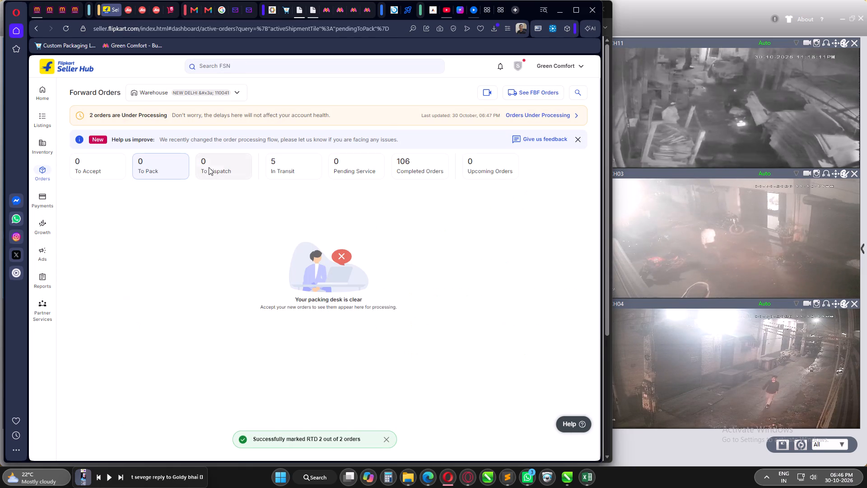
pyautogui.click(162, 169)
pyautogui.click(212, 168)
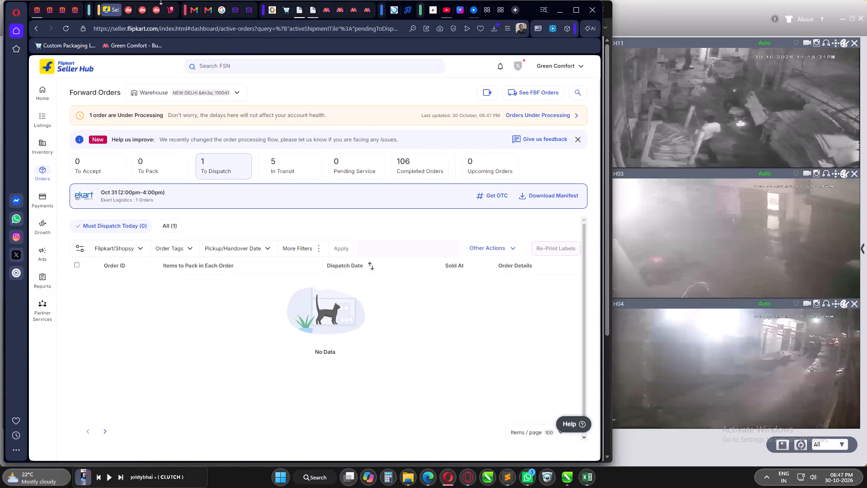
# Clear the browser windows from view, refresh the Downloads folder and copy invoice_labels_1793366187225.pdf.
pyautogui.click(555, 10)
pyautogui.click(547, 4)
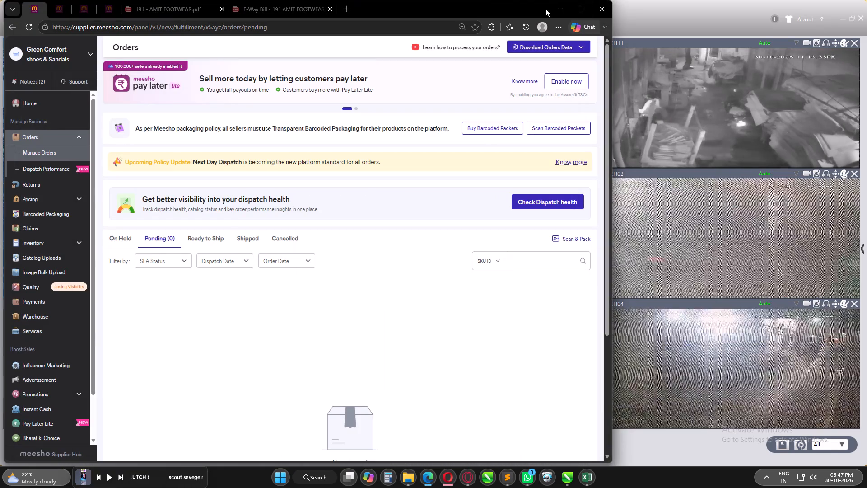
pyautogui.click(553, 11)
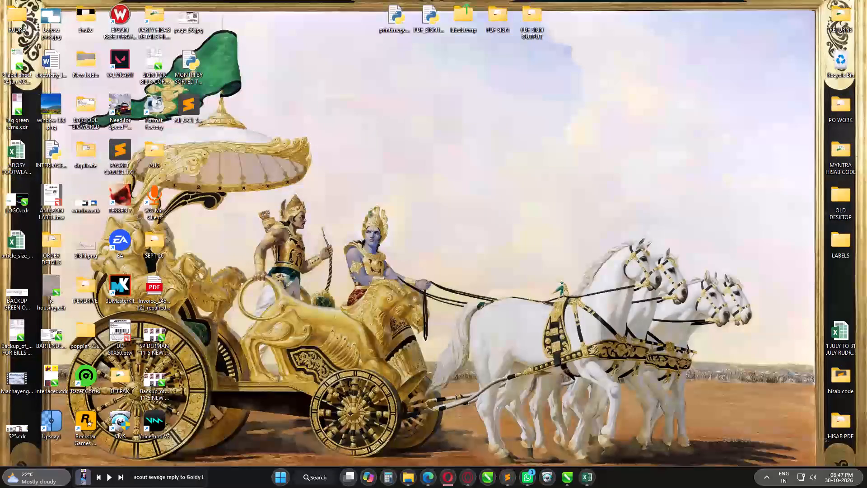
pyautogui.click(403, 477)
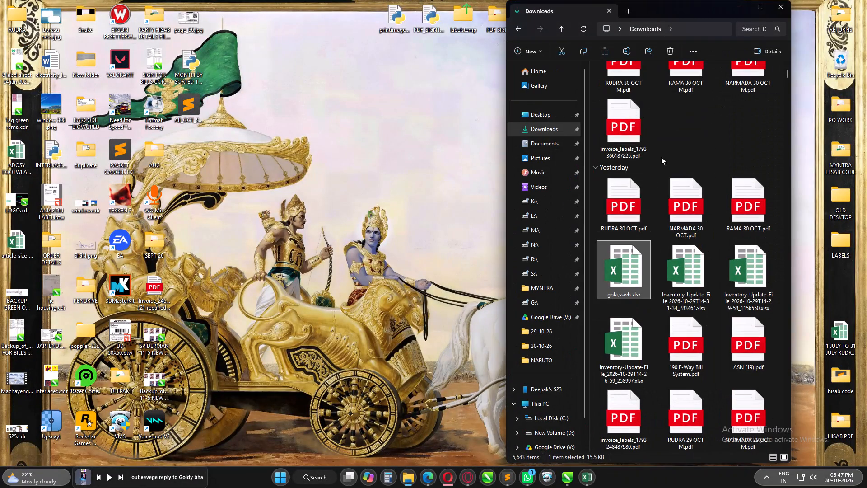
pyautogui.scroll(5, 631, 160)
pyautogui.press('F5')
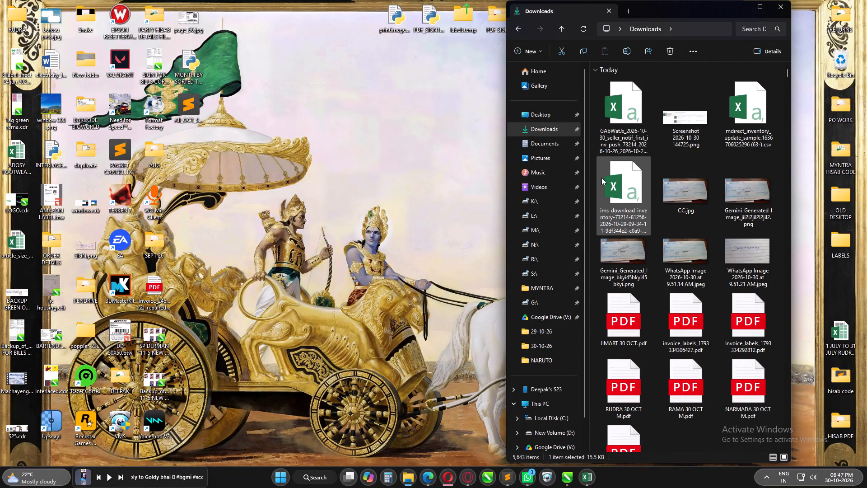
pyautogui.click(613, 128)
pyautogui.hotkey('ctrl', 'c')
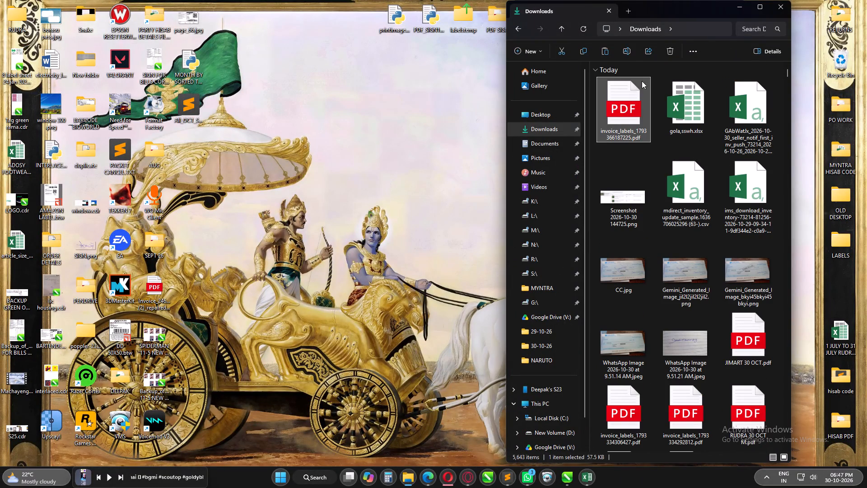
# Switch to CorelDRAW and create a new blank A4 document with the default settings.
pyautogui.click(736, 12)
pyautogui.click(567, 474)
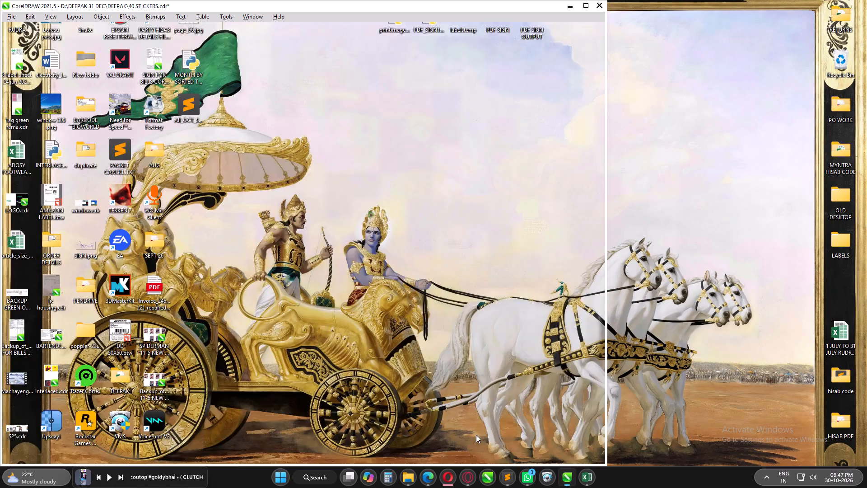
pyautogui.scroll(-5, 220, 244)
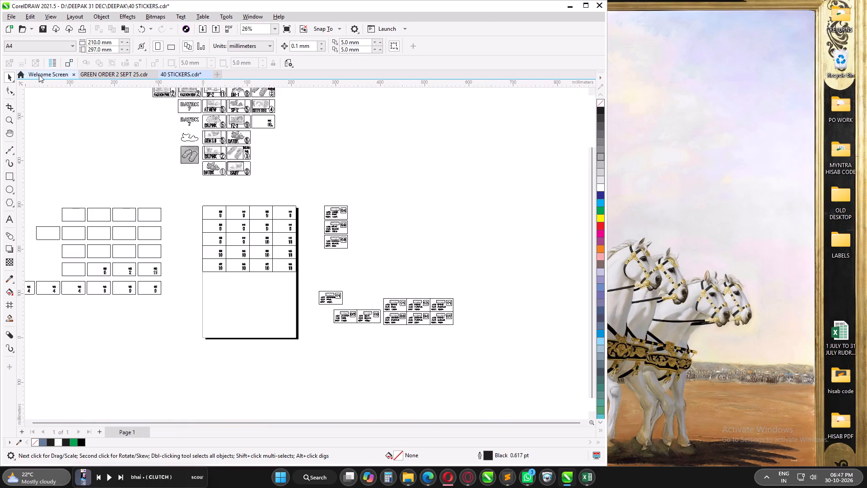
pyautogui.click(39, 75)
pyautogui.click(202, 147)
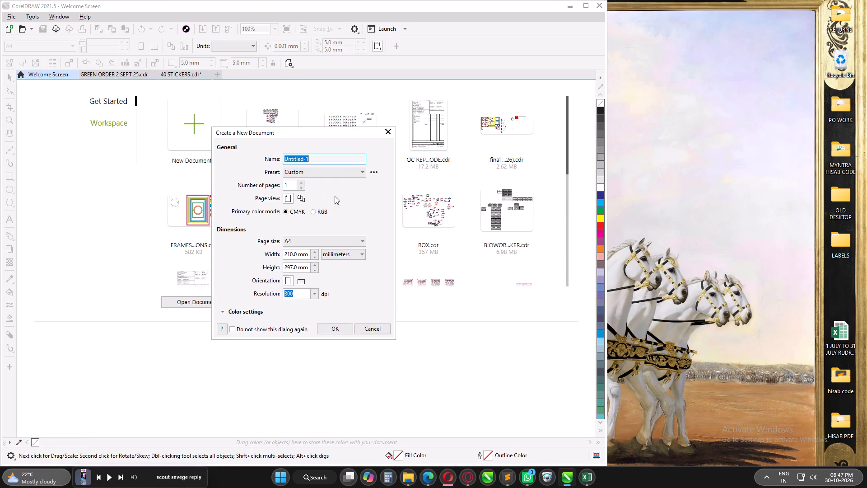
pyautogui.click(340, 328)
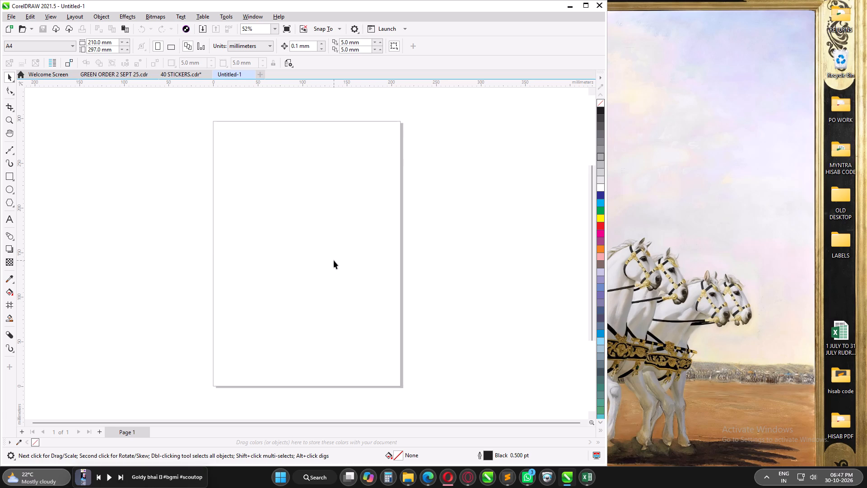
# Paste the copied labels PDF into the new document, importing only page 1.
pyautogui.hotkey('ctrl', 'v')
pyautogui.moveTo(279, 246); pyautogui.dragTo(197, 246)
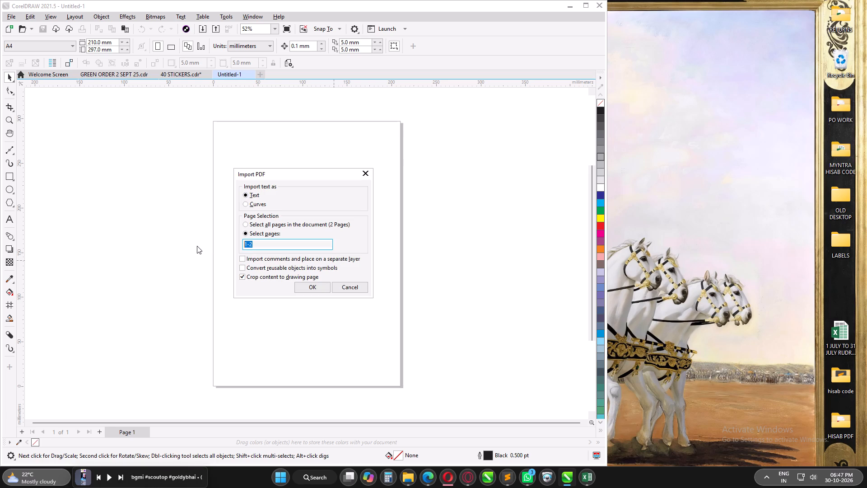
pyautogui.press('1')
pyautogui.press('Return')
pyautogui.click(381, 344)
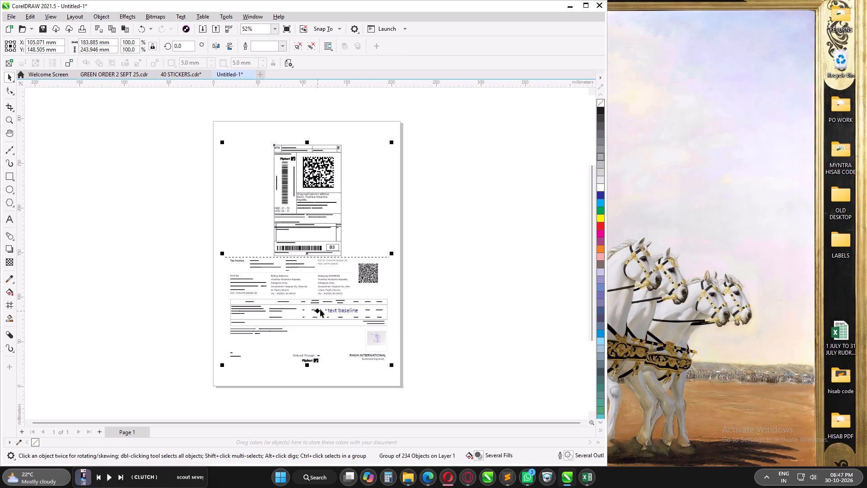
# Ungroup the imported page and delete the whole tax invoice section below the shipping label.
pyautogui.press('u')
pyautogui.click(463, 324)
pyautogui.moveTo(418, 379); pyautogui.dragTo(268, 324)
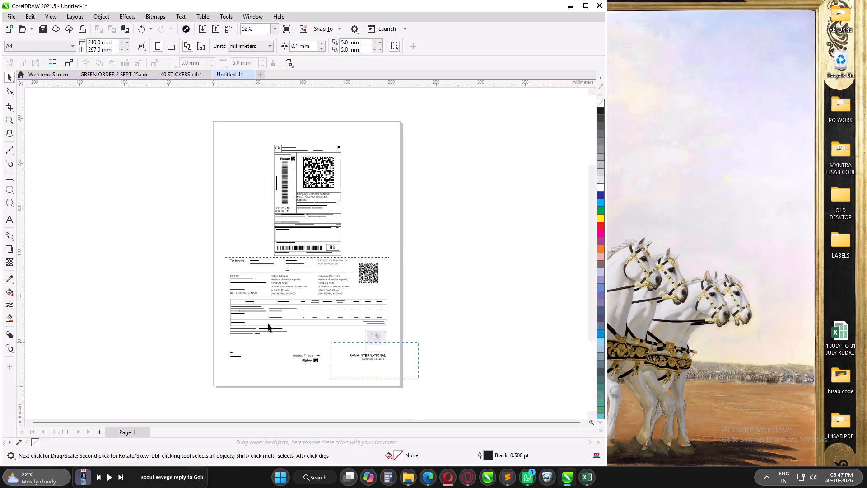
pyautogui.moveTo(268, 324); pyautogui.dragTo(206, 258)
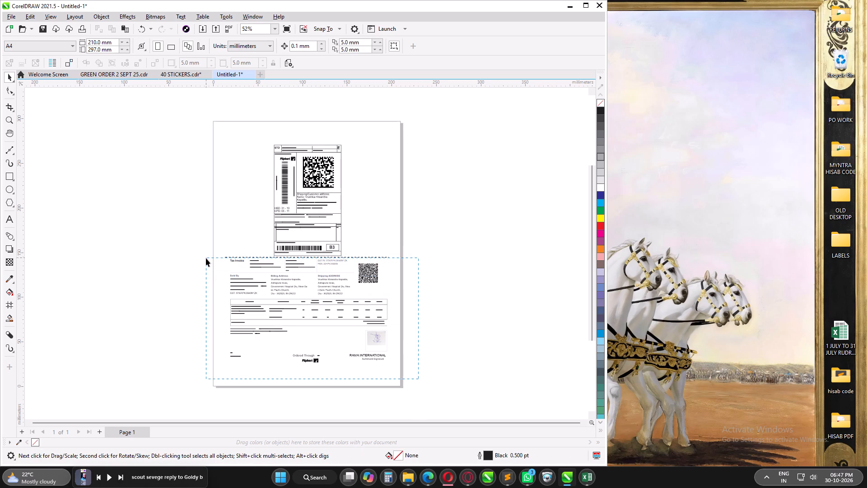
pyautogui.moveTo(206, 258); pyautogui.dragTo(207, 256)
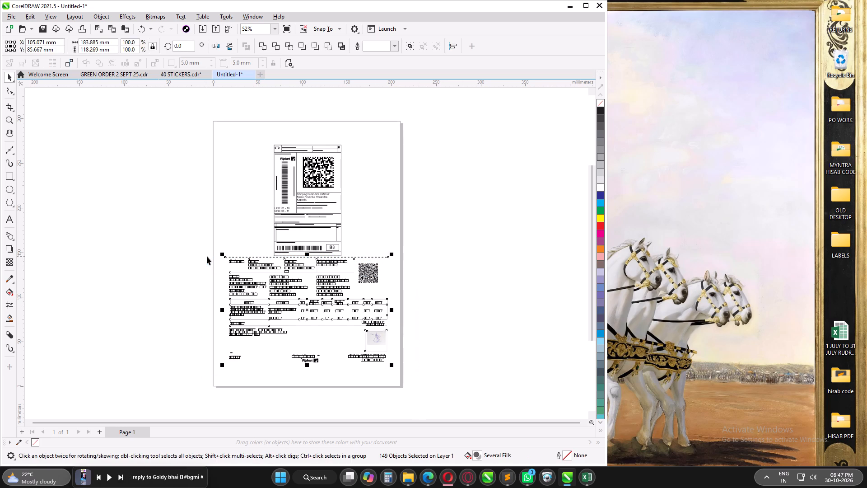
pyautogui.press('Delete')
# Group all objects of the shipping label and centre the group on the page.
pyautogui.moveTo(349, 260); pyautogui.dragTo(261, 140)
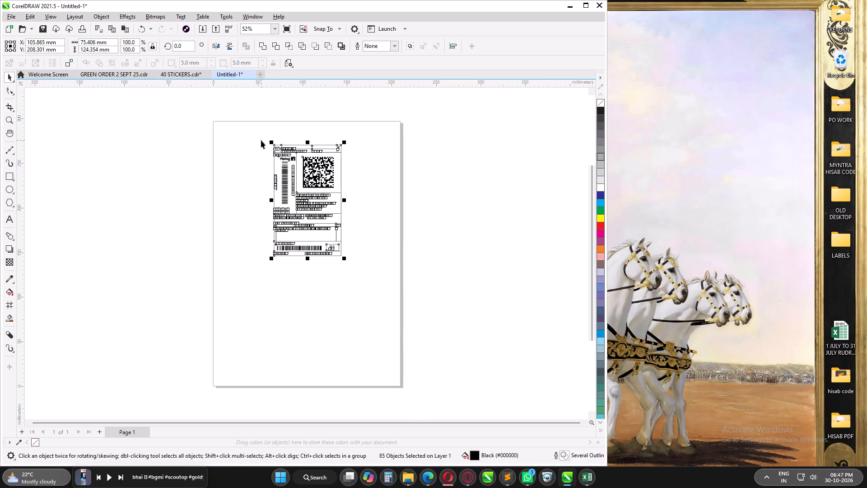
pyautogui.press('g')
pyautogui.press('p')
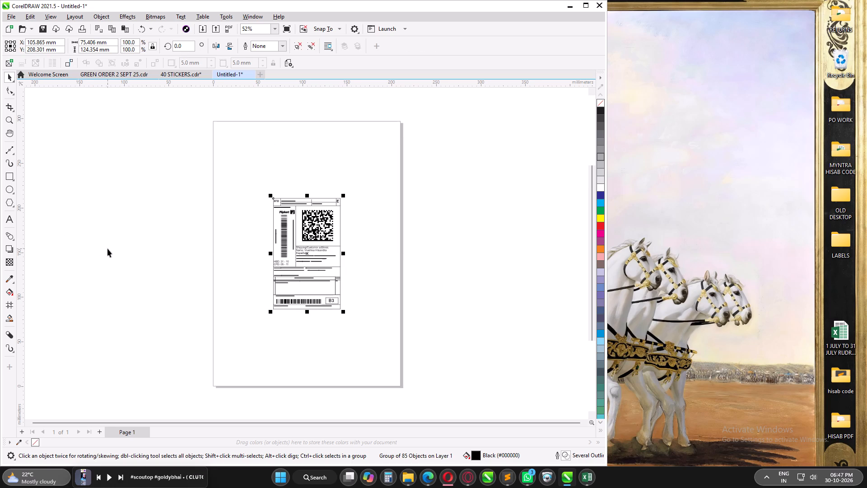
# Print one copy of the shipping label on the TSC TE244 printer, checking its 4 x 6 stock setting.
pyautogui.hotkey('ctrl', 'p')
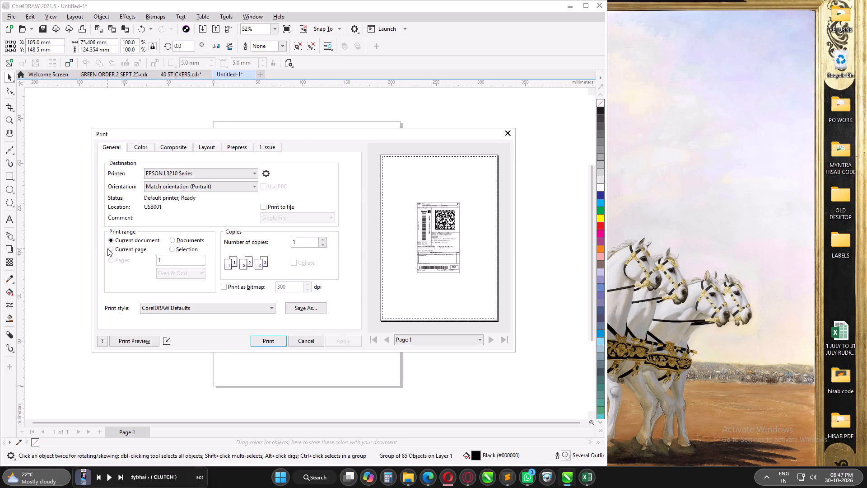
pyautogui.click(253, 172)
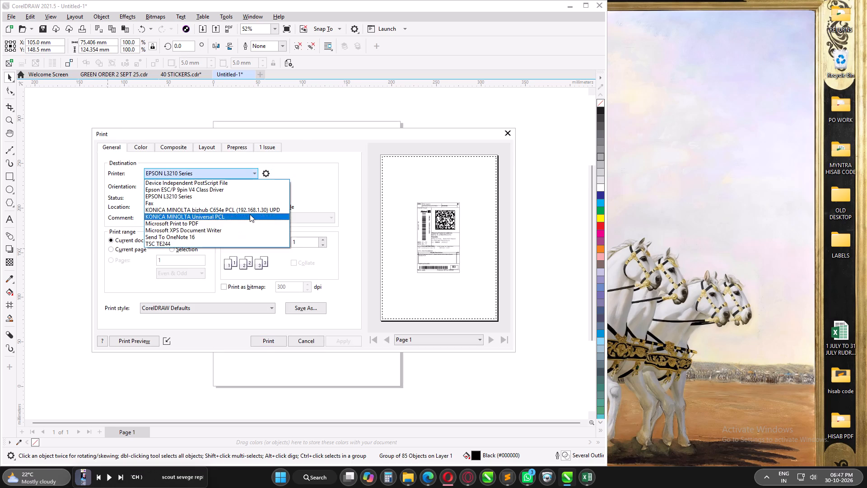
pyautogui.click(197, 244)
pyautogui.click(265, 173)
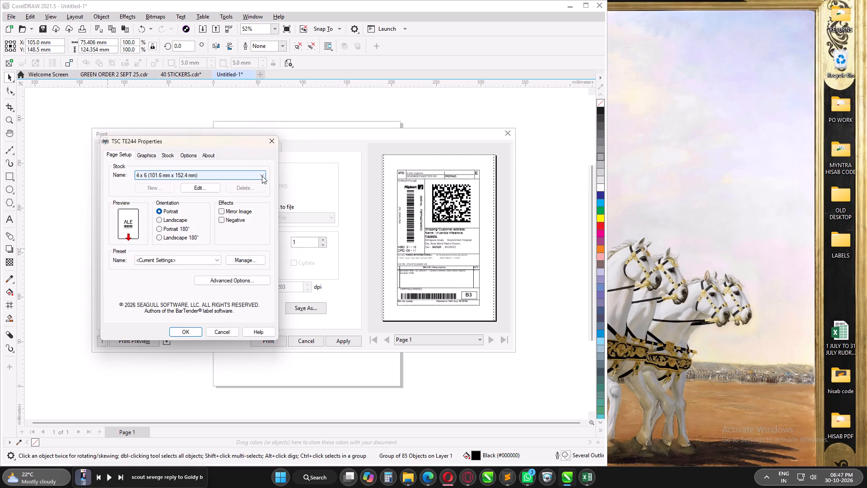
pyautogui.click(271, 145)
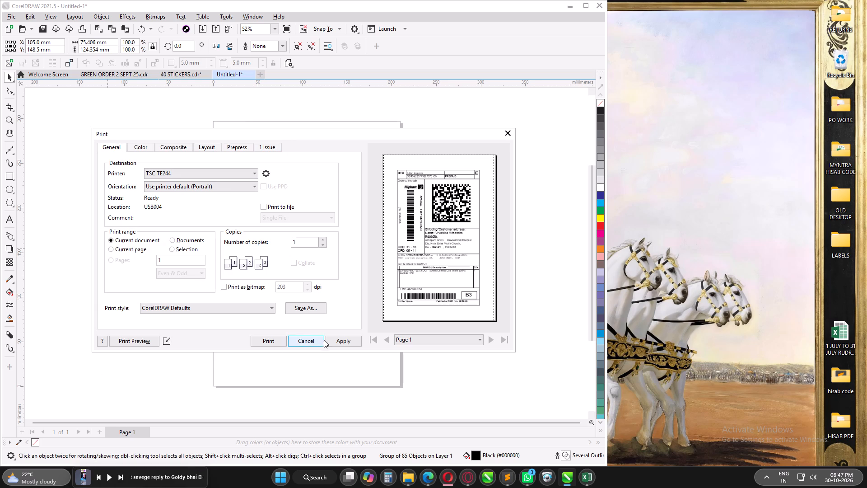
pyautogui.click(337, 339)
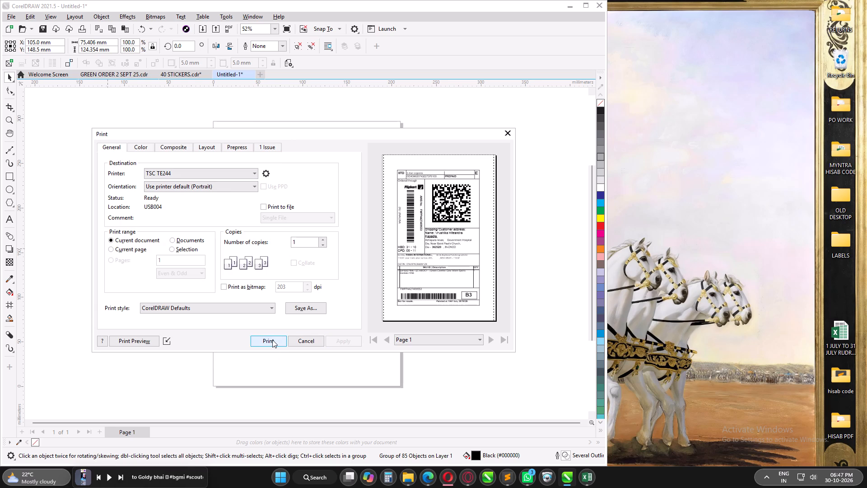
pyautogui.click(272, 340)
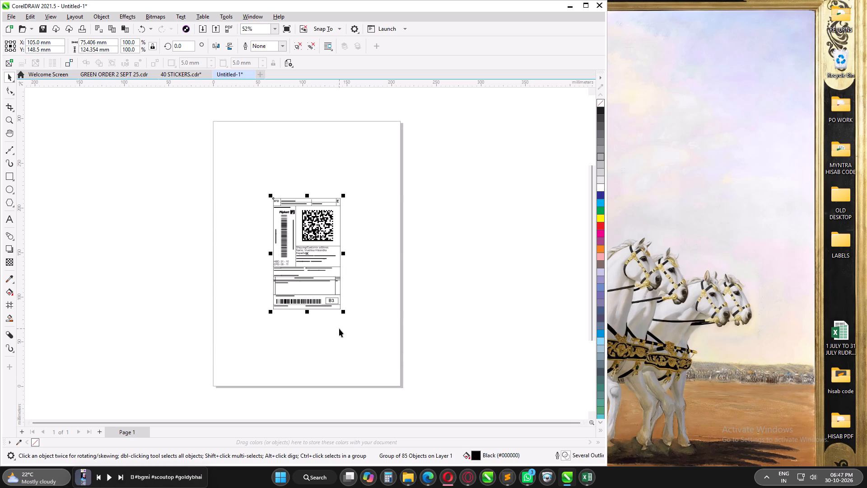
# Delete the printed label from the page and paste the copied labels PDF, importing only page 2.
pyautogui.press('Delete')
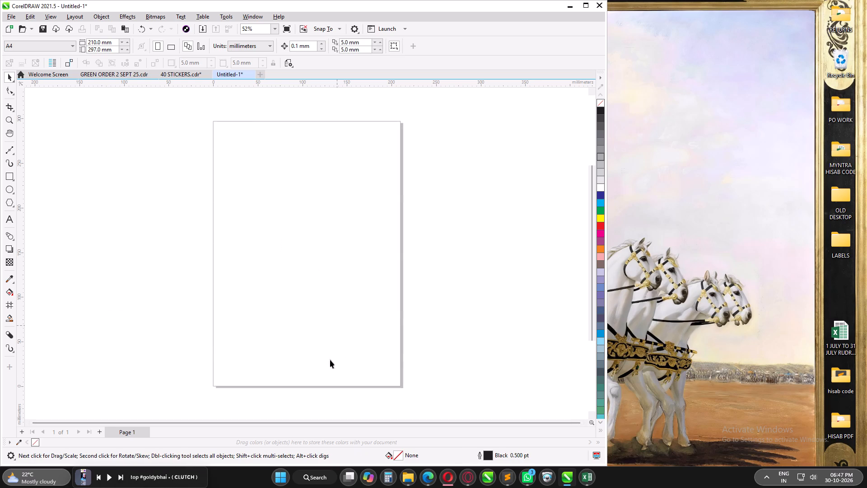
pyautogui.click(408, 475)
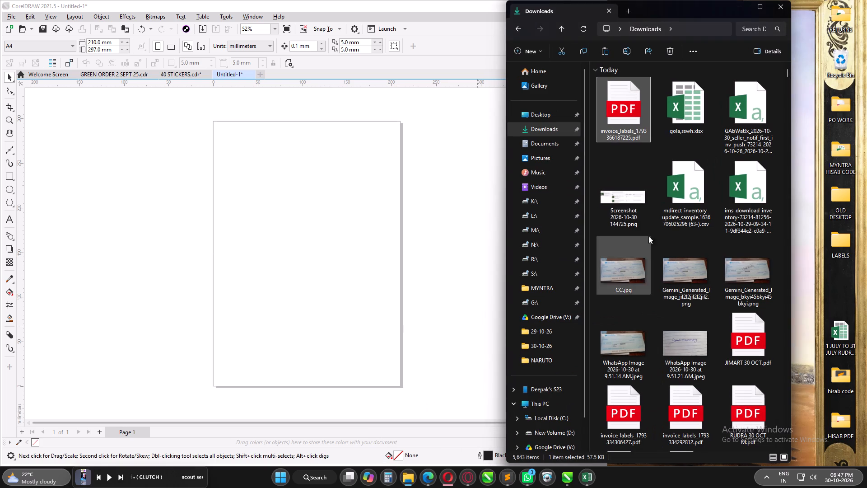
pyautogui.click(286, 269)
pyautogui.hotkey('ctrl', 'v')
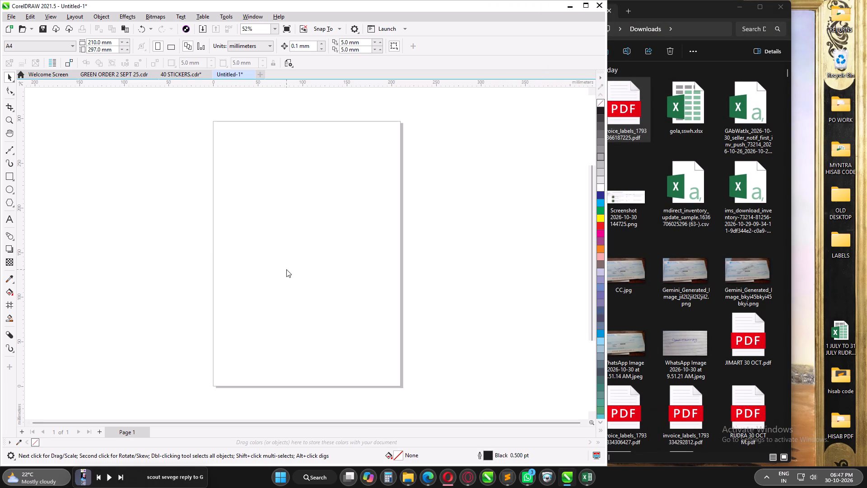
pyautogui.moveTo(262, 247); pyautogui.dragTo(215, 247)
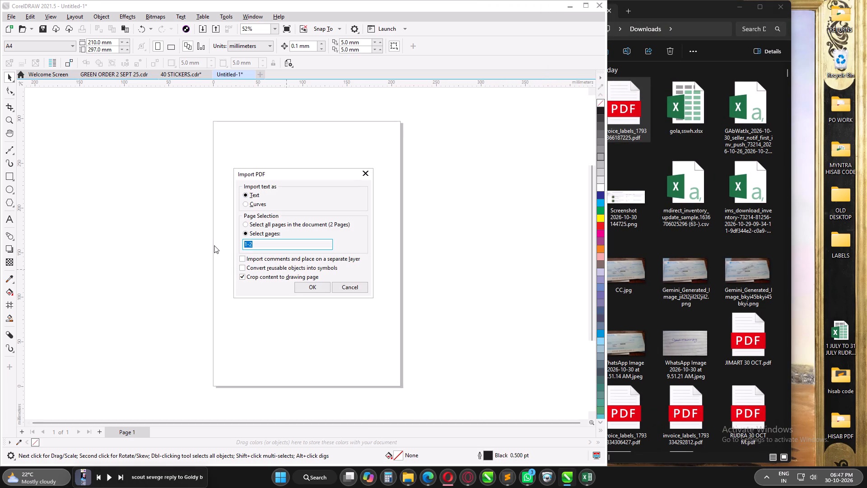
pyautogui.press('2')
pyautogui.press('Return')
pyautogui.click(361, 341)
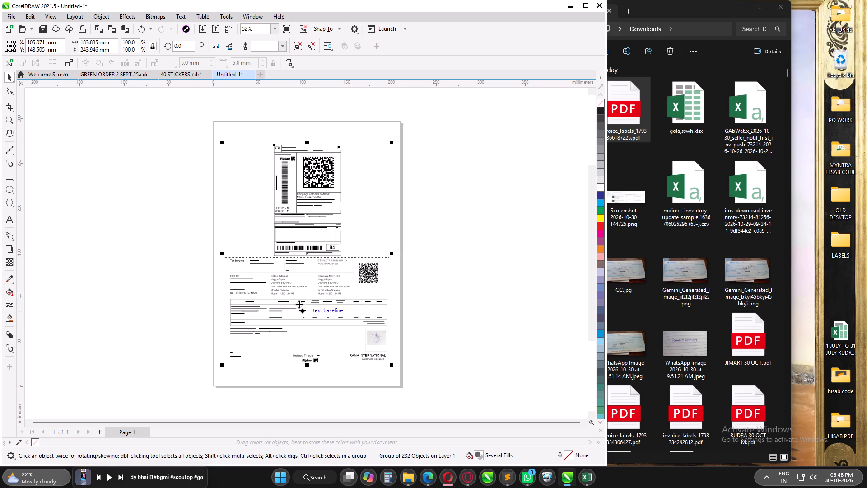
# Ungroup the imported page and delete the whole tax invoice section below the shipping label.
pyautogui.press('u')
pyautogui.click(418, 370)
pyautogui.moveTo(433, 397); pyautogui.dragTo(211, 305)
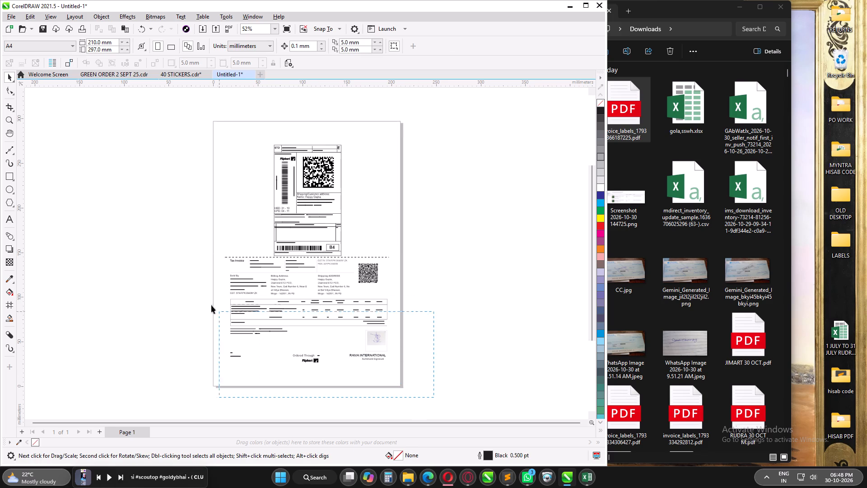
pyautogui.moveTo(211, 305); pyautogui.dragTo(197, 257)
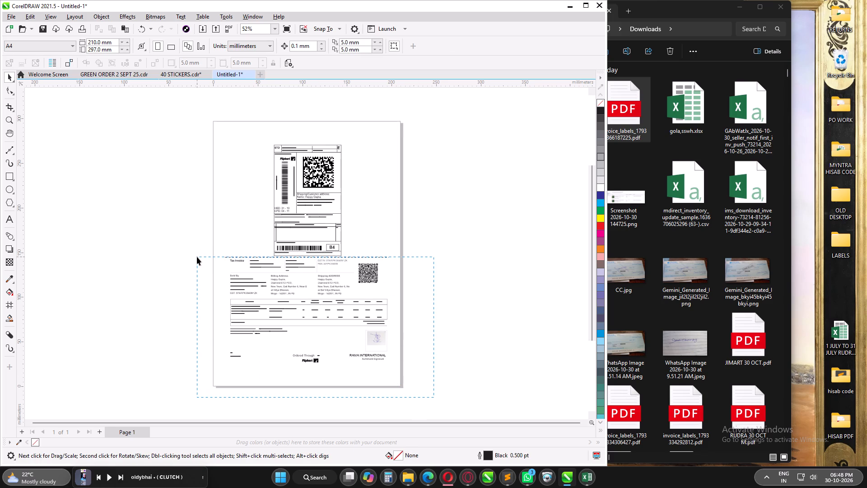
pyautogui.press('Delete')
# Group all objects of the remaining shipping label and centre the group on the page.
pyautogui.moveTo(372, 269); pyautogui.dragTo(284, 238)
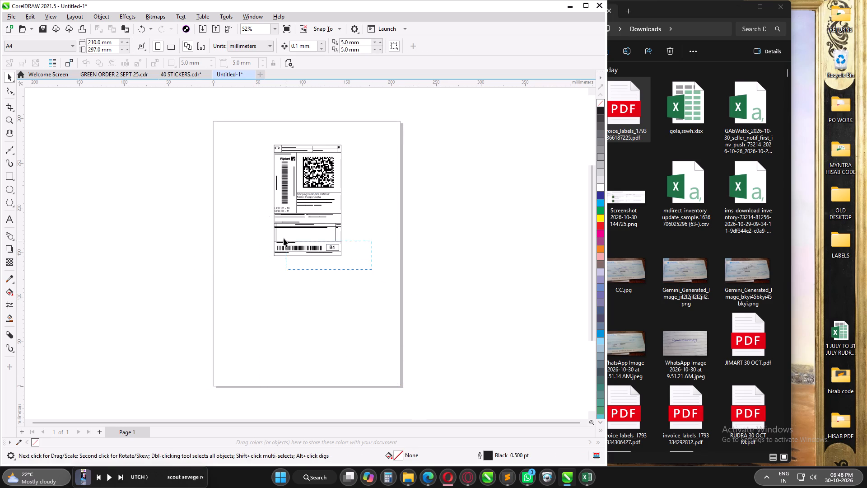
pyautogui.moveTo(284, 238); pyautogui.dragTo(252, 142)
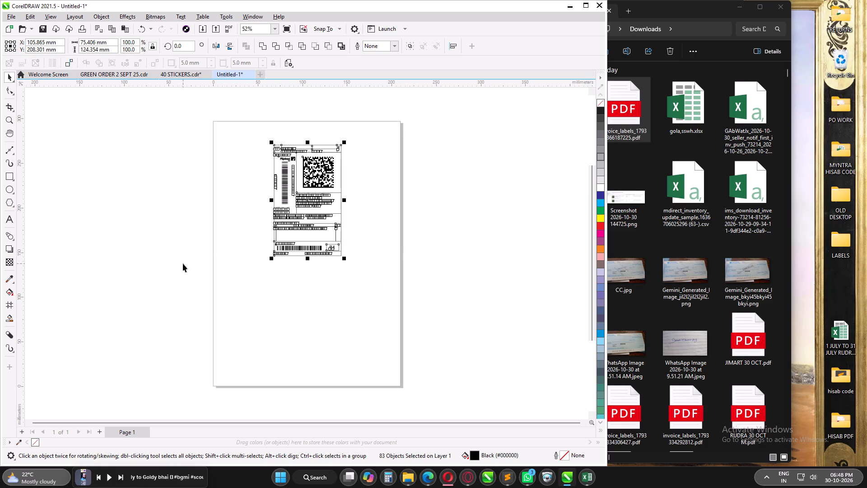
pyautogui.press('u')
pyautogui.press('g')
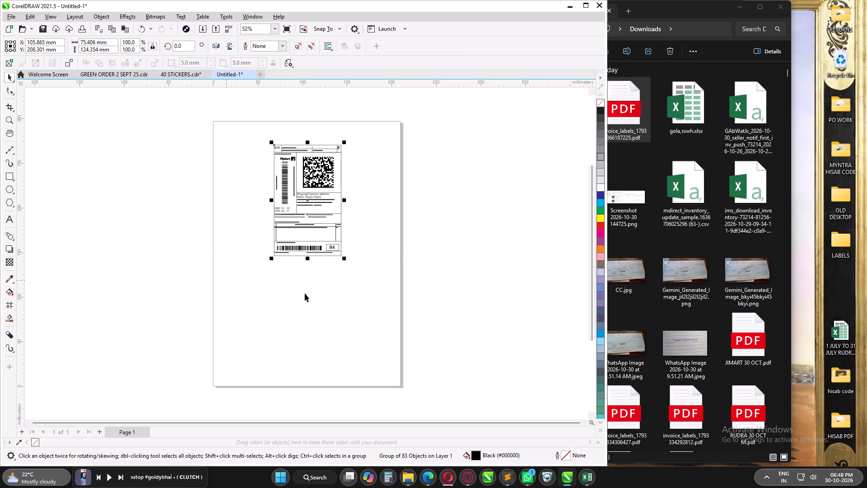
pyautogui.click(363, 293)
pyautogui.moveTo(254, 136); pyautogui.dragTo(380, 271)
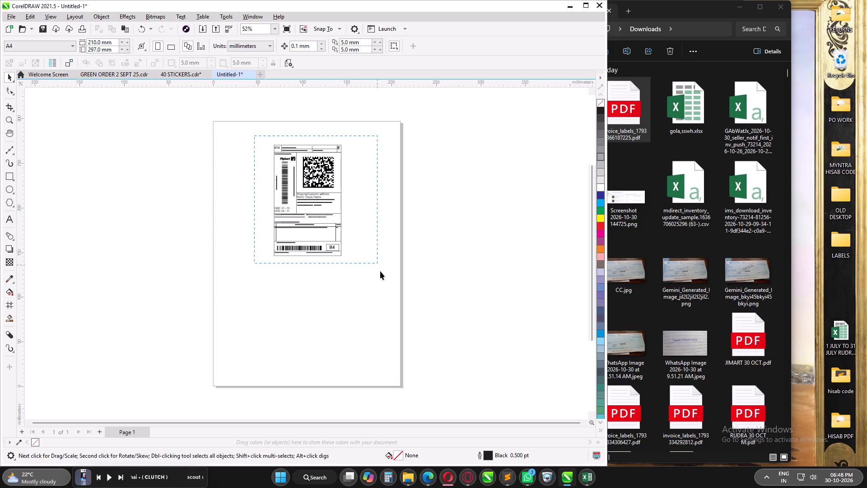
pyautogui.moveTo(380, 271); pyautogui.dragTo(380, 272)
pyautogui.press('p')
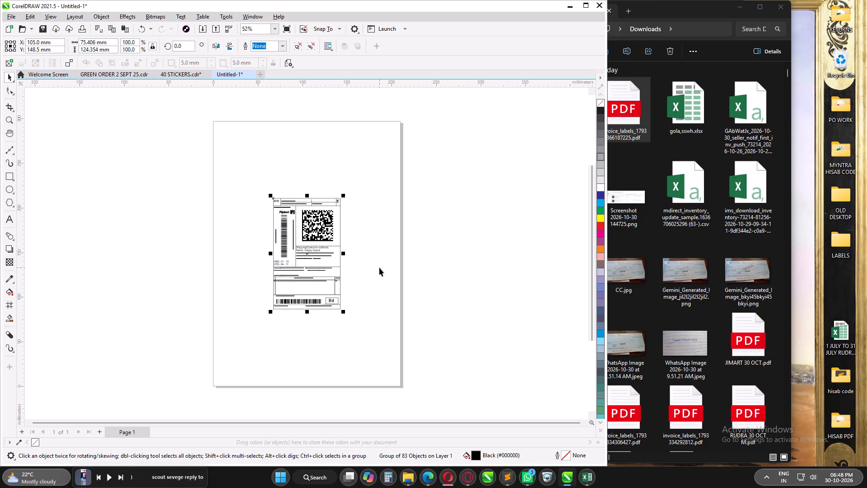
# Print one copy of the shipping label on the TSC TE244 printer, and minimize the drawing and Downloads windows.
pyautogui.hotkey('ctrl', 'p')
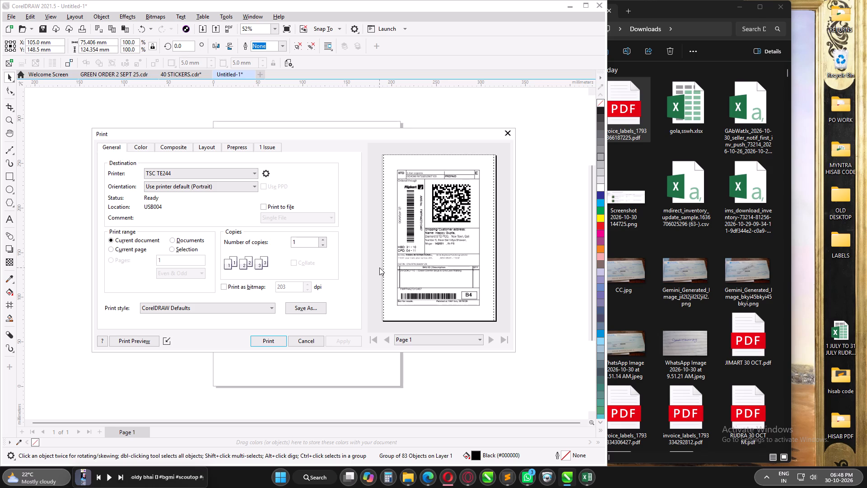
pyautogui.press('Return')
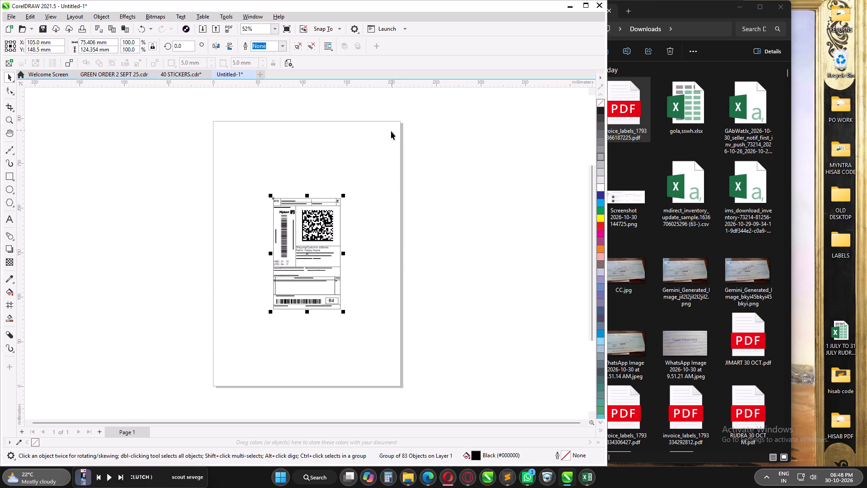
pyautogui.click(570, 5)
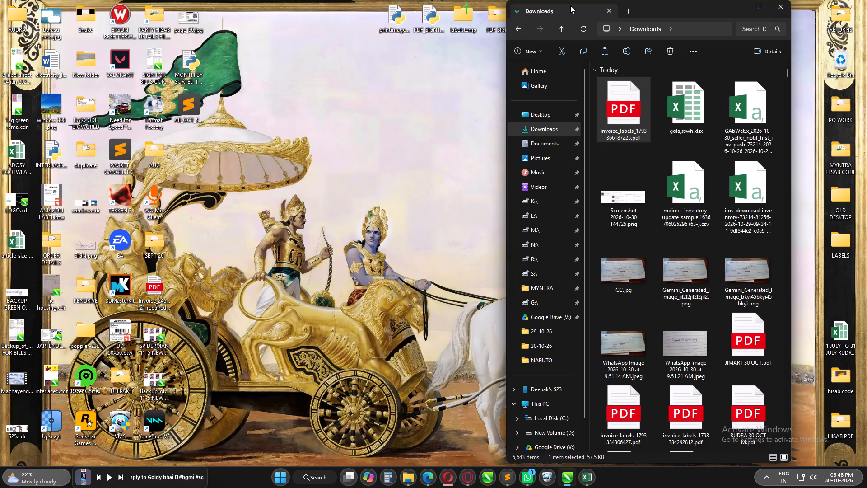
pyautogui.click(739, 7)
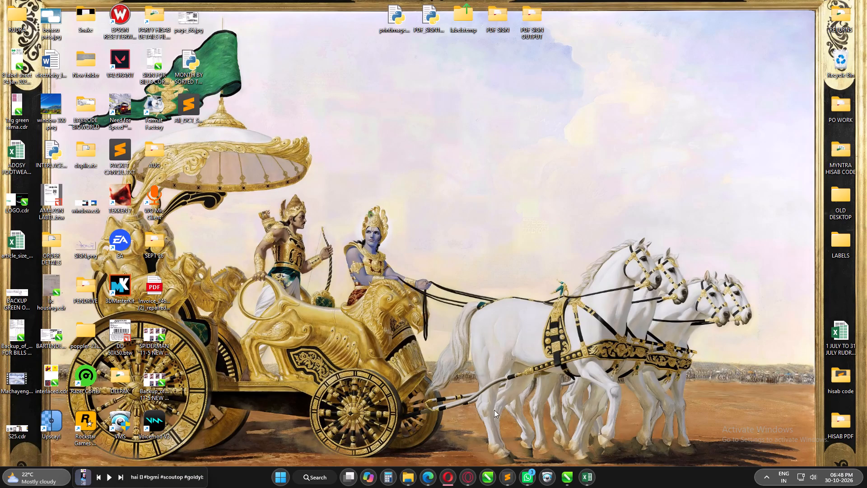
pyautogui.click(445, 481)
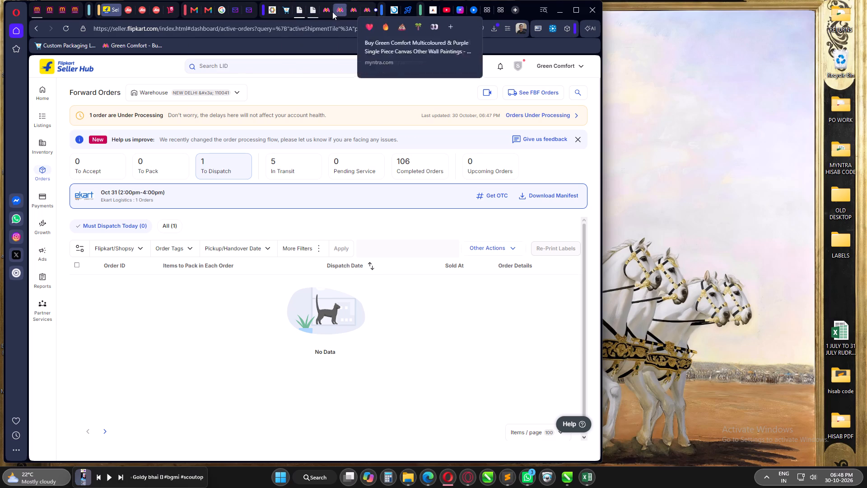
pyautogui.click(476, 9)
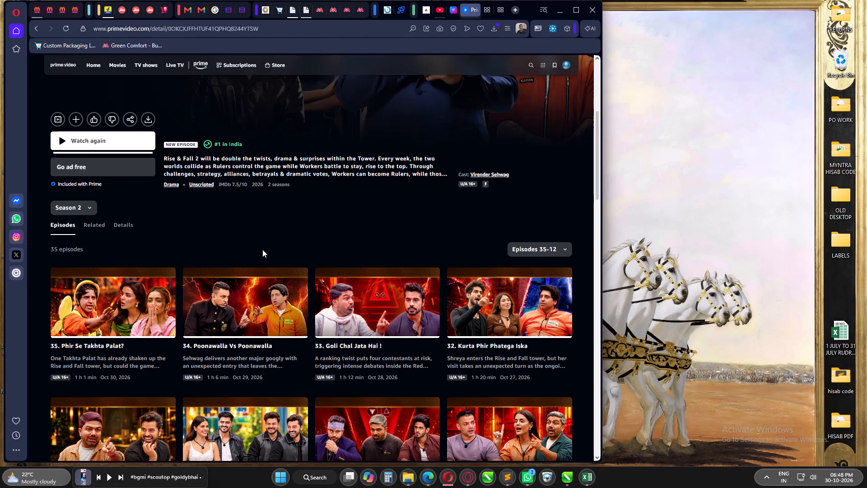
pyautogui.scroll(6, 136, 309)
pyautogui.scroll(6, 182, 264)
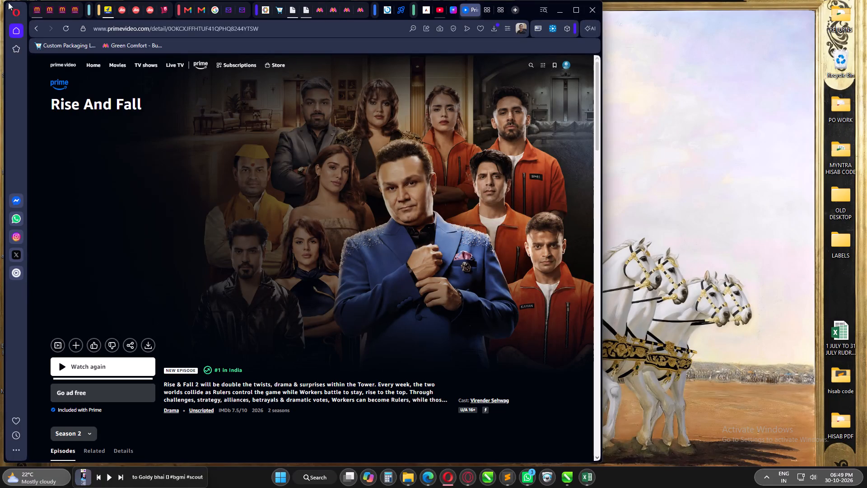
# Refresh the Flipkart Seller Hub orders page in the browser to check the To Dispatch orders, and minimize the browser.
pyautogui.click(106, 7)
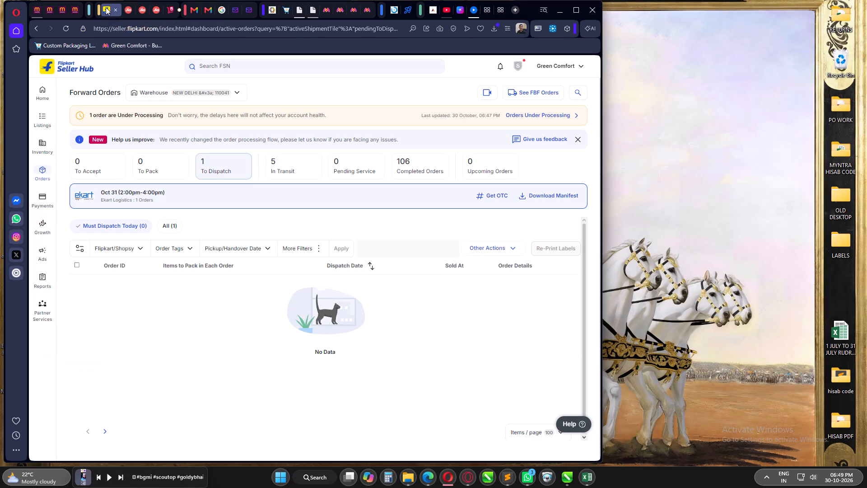
pyautogui.press('F5')
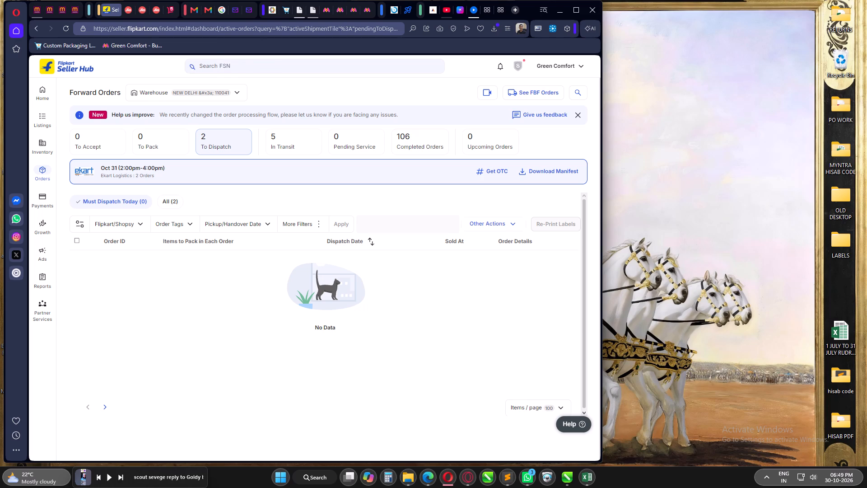
pyautogui.click(452, 475)
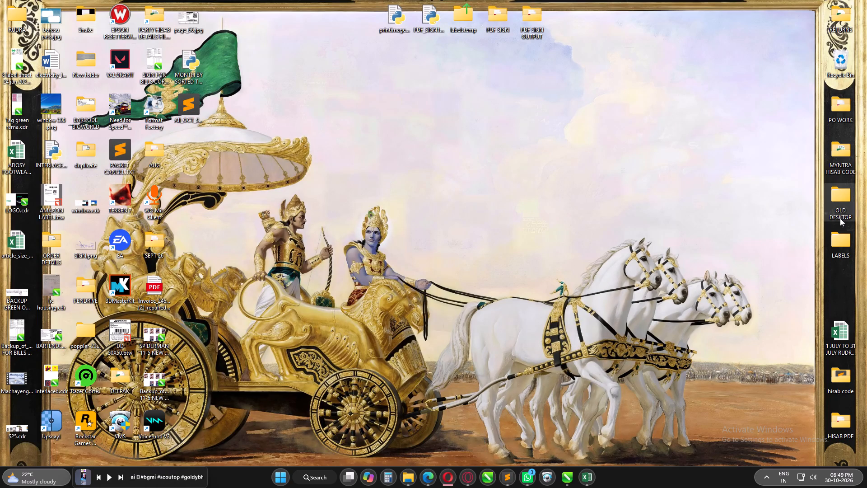
# In the desktop LABELS folder, duplicate the folder NEW LABEL 30 OCT 2026 (WITH _2_3 & HD) and rename the copy 31 OCT.
pyautogui.click(834, 247)
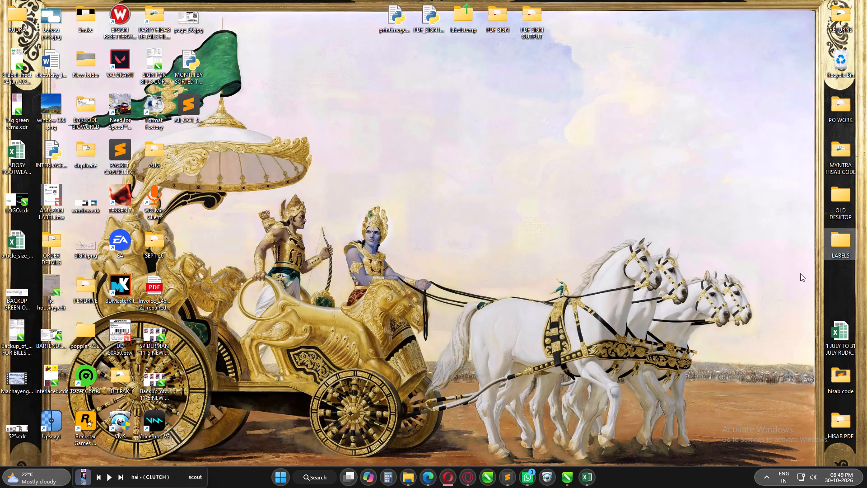
pyautogui.doubleClick(837, 248)
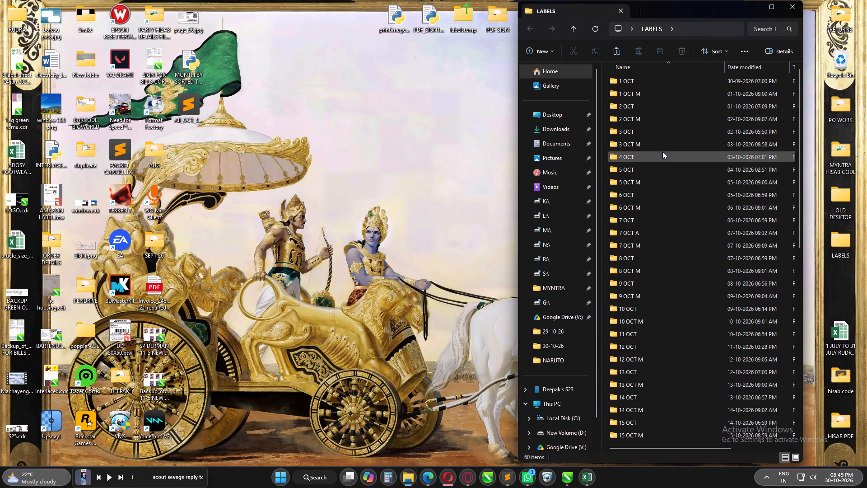
pyautogui.scroll(-19, 659, 166)
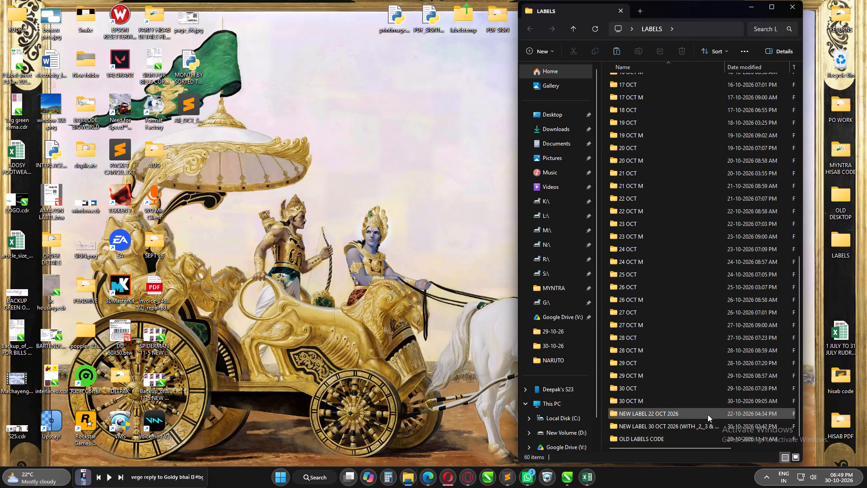
pyautogui.click(679, 428)
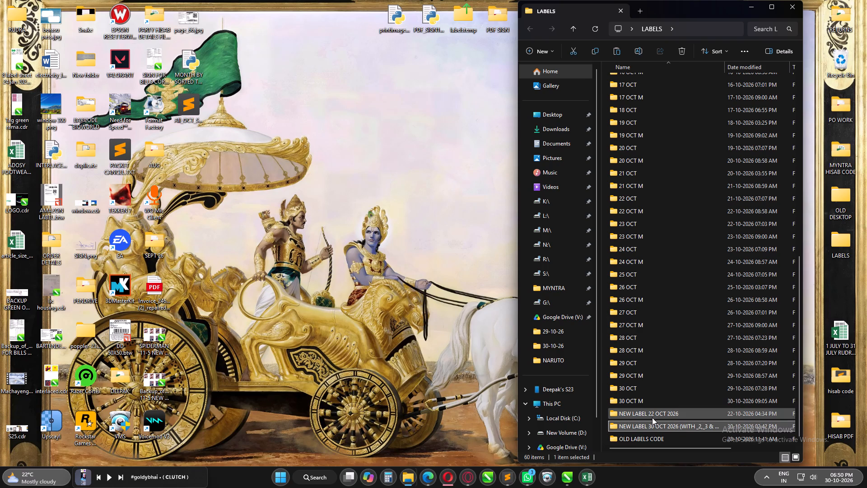
pyautogui.hotkey('ctrl', 'c')
pyautogui.hotkey('ctrl', 'v')
pyautogui.press('F2')
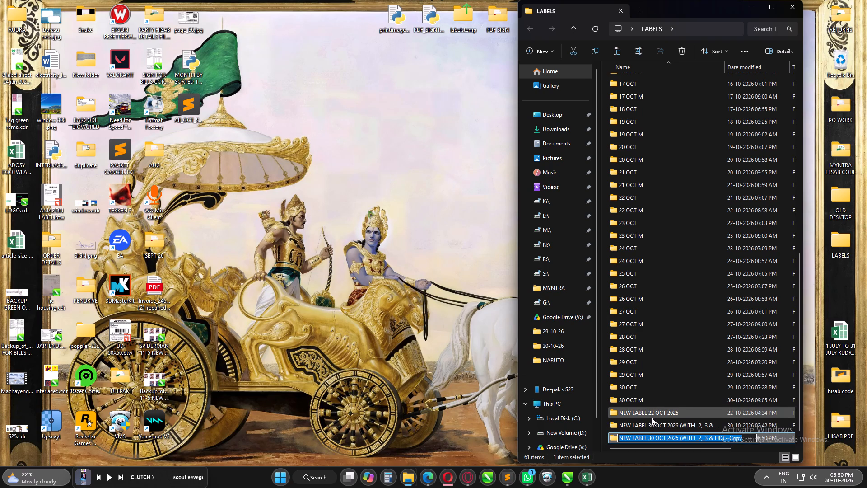
pyautogui.write('31 OCT')
pyautogui.press('Return')
# Open the 31 OCT folder in icon view and the desktop labelstemp folder, arranging the two windows side by side.
pyautogui.press('Return')
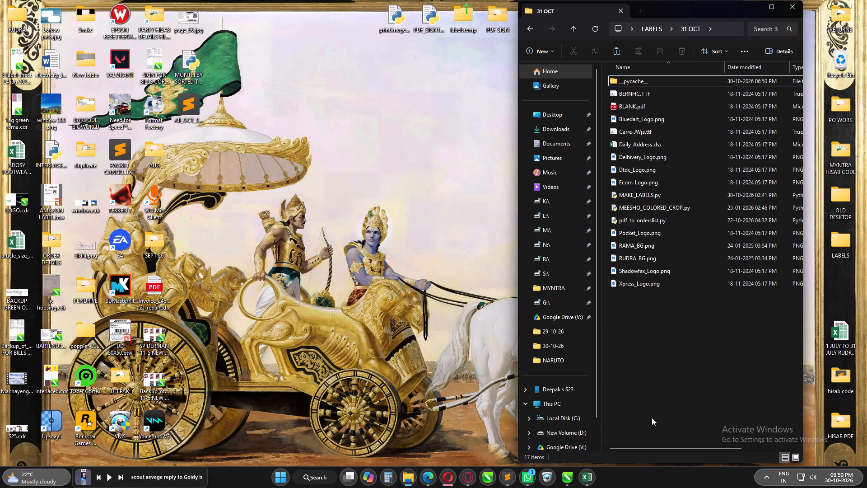
pyautogui.hotkey('ctrl', 'shift', '3')
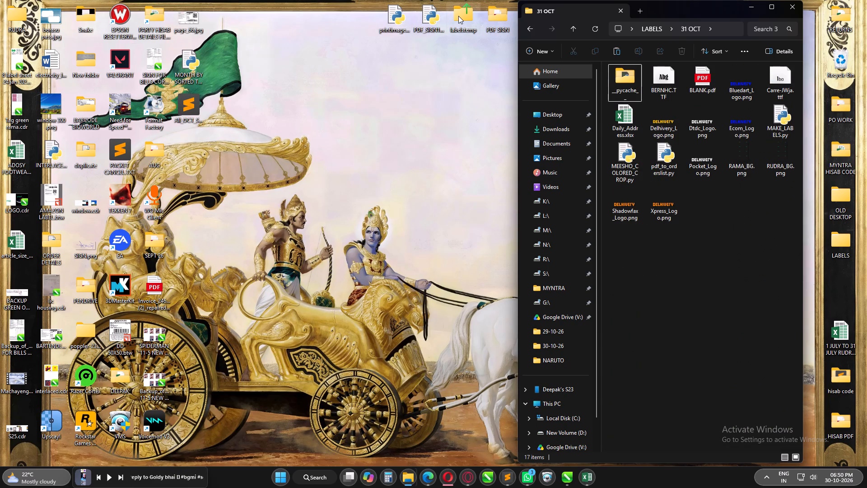
pyautogui.doubleClick(459, 16)
pyautogui.moveTo(708, 11); pyautogui.dragTo(475, 20)
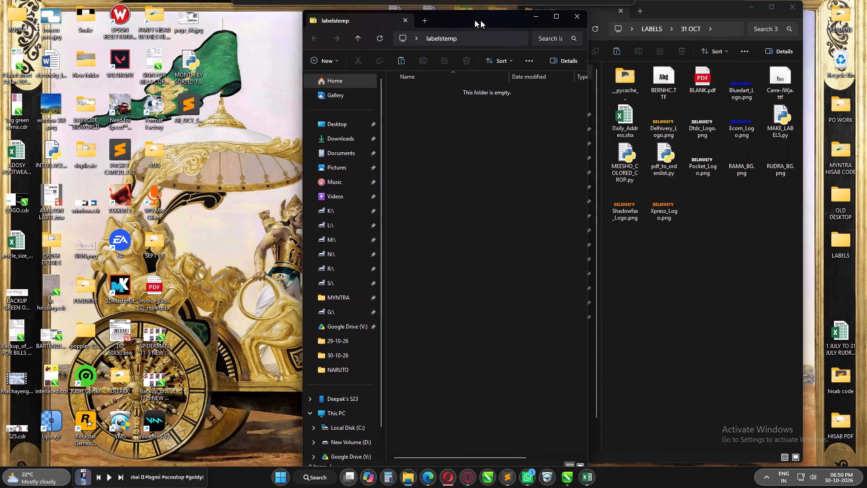
pyautogui.moveTo(475, 20); pyautogui.dragTo(409, 9)
pyautogui.moveTo(696, 6); pyautogui.dragTo(736, 6)
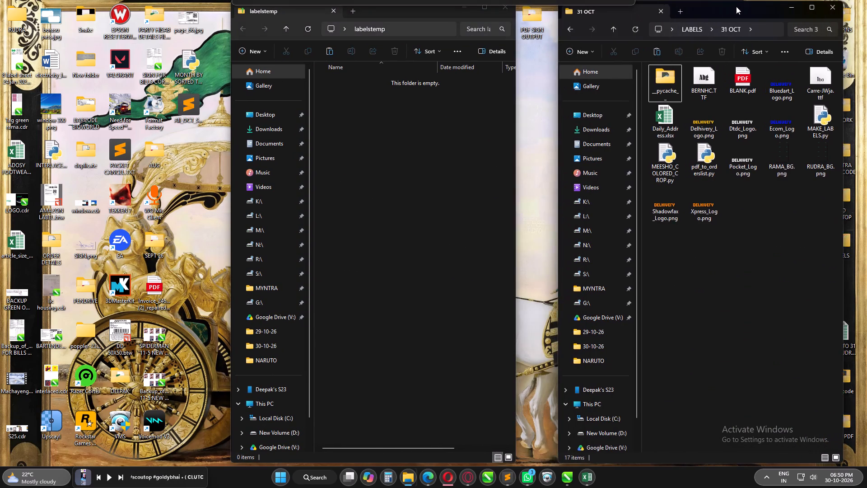
pyautogui.moveTo(736, 6); pyautogui.dragTo(759, 6)
pyautogui.moveTo(434, 10); pyautogui.dragTo(503, 11)
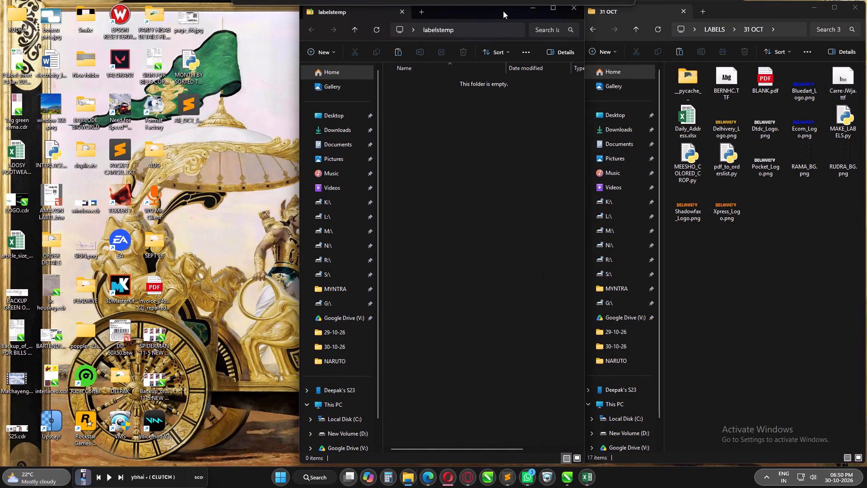
pyautogui.moveTo(503, 11); pyautogui.dragTo(498, 11)
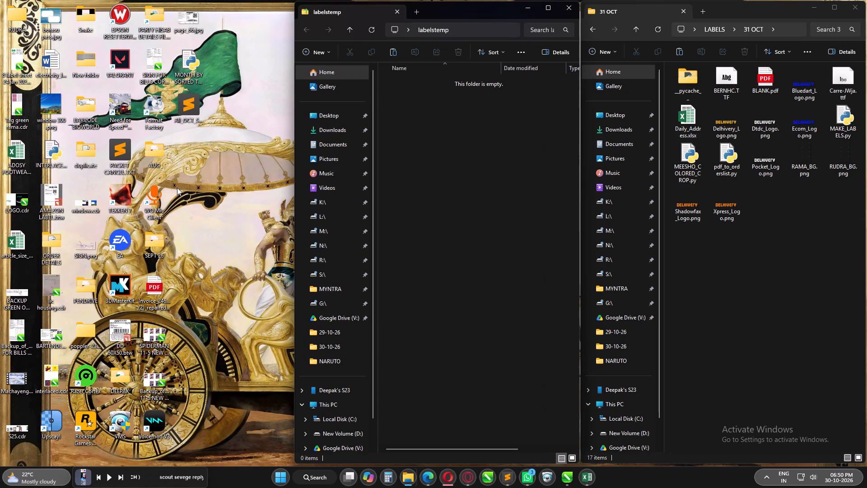
# Run the MAKE_LABELS.py script from the 31 OCT folder.
pyautogui.doubleClick(846, 119)
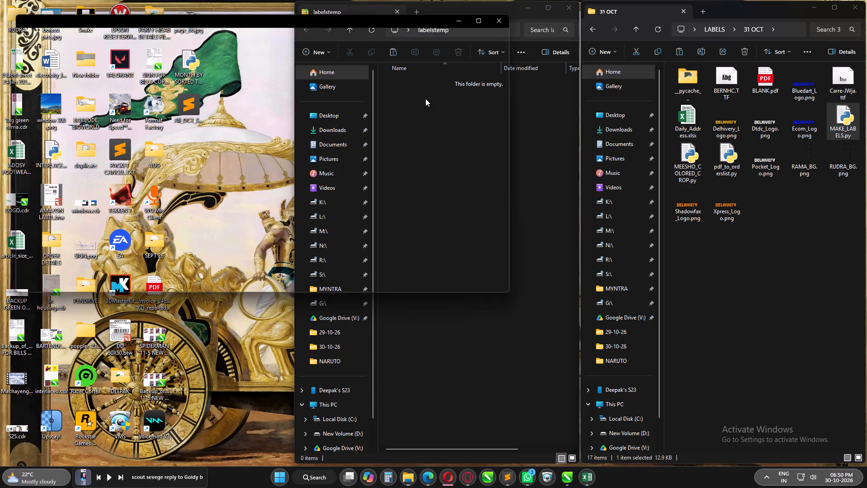
# Move and resize the label script's console to fit beside the labelstemp window, and enter 31 OCT at the Insert Date prompt.
pyautogui.moveTo(378, 22); pyautogui.dragTo(371, 192)
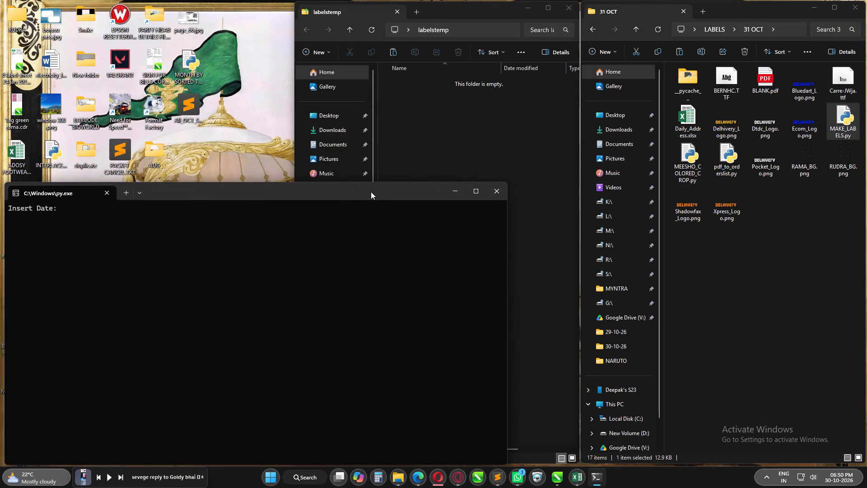
pyautogui.moveTo(371, 192); pyautogui.dragTo(368, 192)
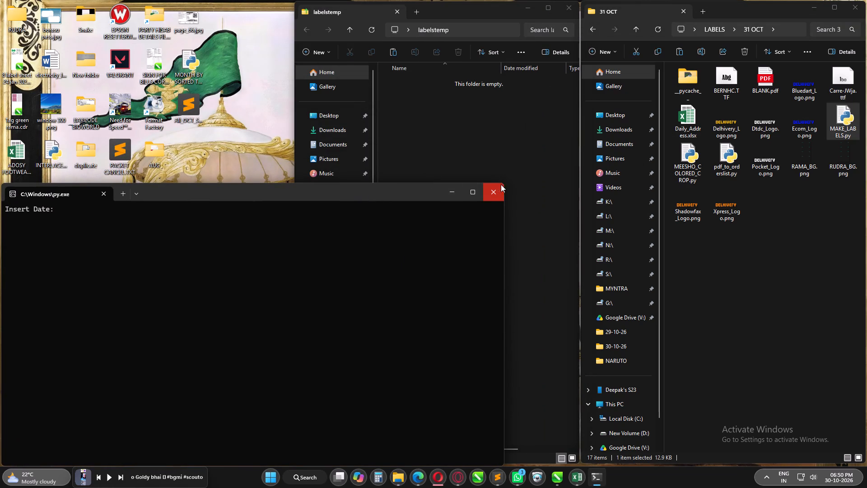
pyautogui.moveTo(504, 183); pyautogui.dragTo(312, 202)
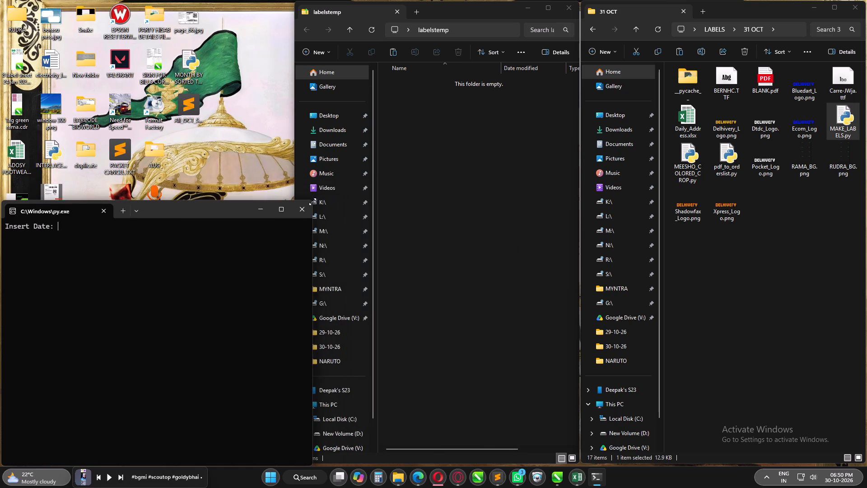
pyautogui.moveTo(312, 202); pyautogui.dragTo(294, 199)
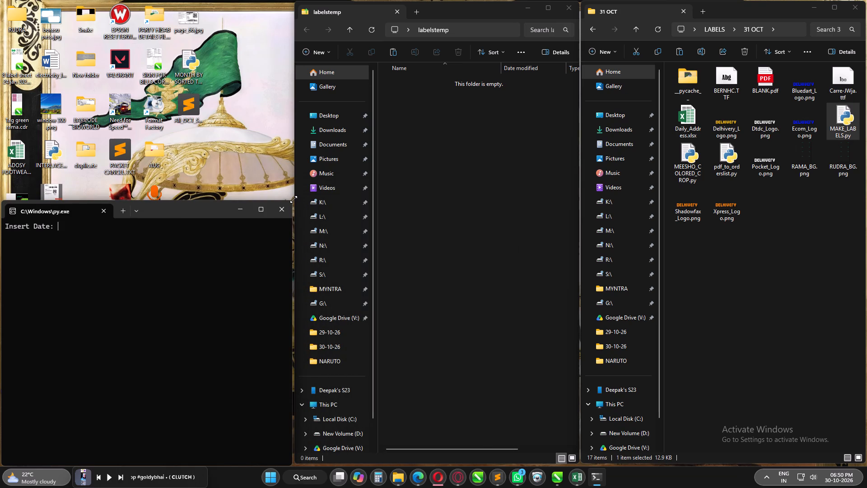
pyautogui.moveTo(294, 199); pyautogui.dragTo(294, 199)
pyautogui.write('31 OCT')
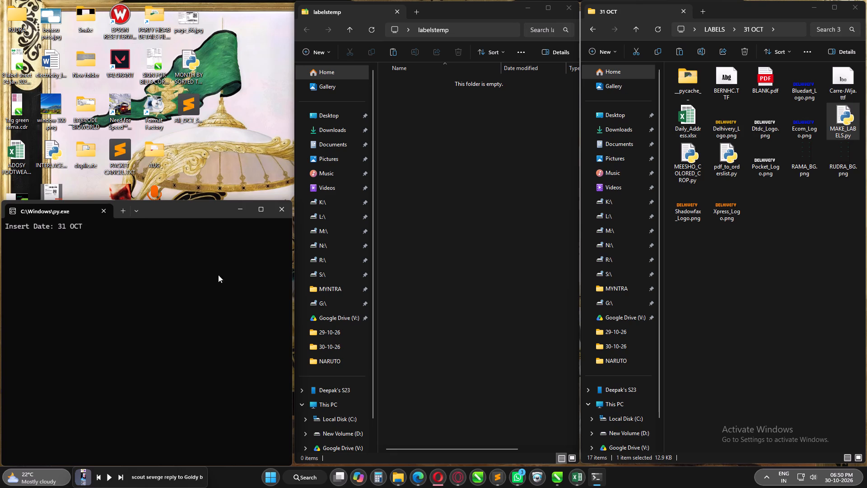
# Open a Command Prompt, change to the Desktop directory, and enter the command PY printimage.py without running it.
pyautogui.click(310, 477)
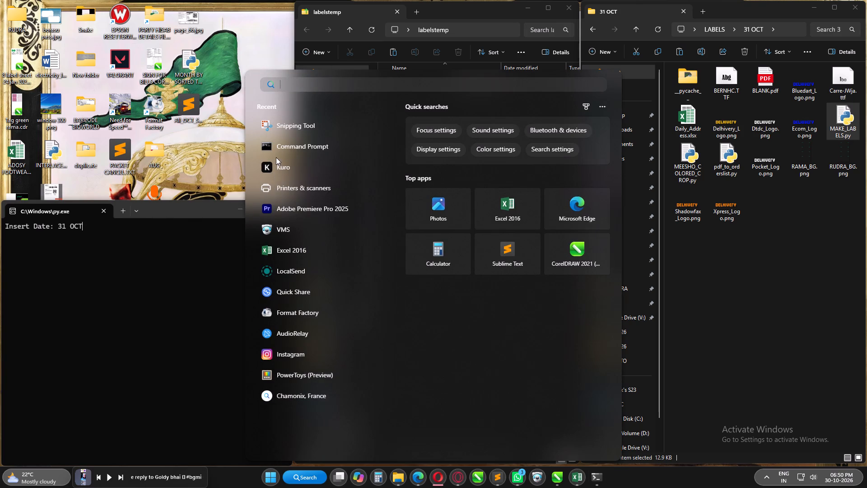
pyautogui.click(280, 147)
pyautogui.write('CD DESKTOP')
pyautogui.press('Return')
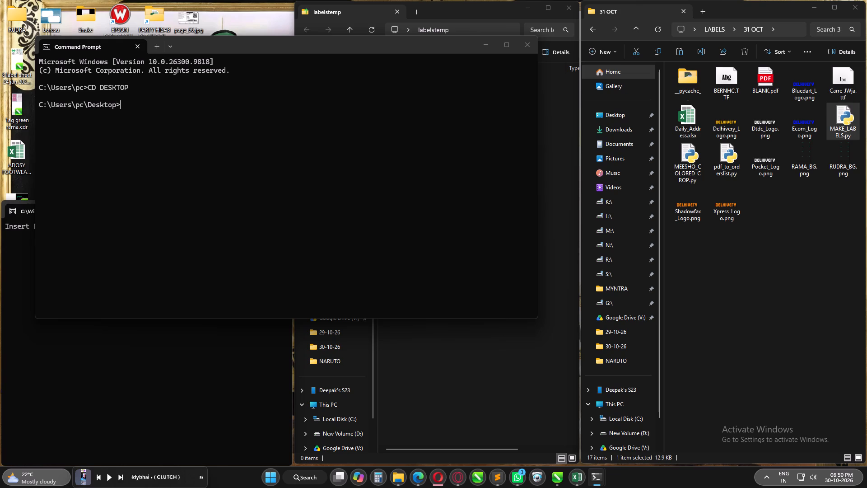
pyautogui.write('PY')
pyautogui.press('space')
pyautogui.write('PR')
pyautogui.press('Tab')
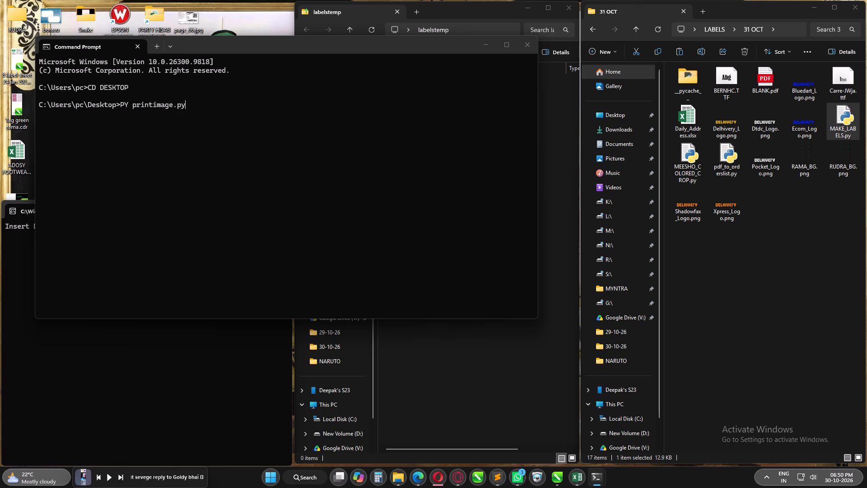
# Move and resize the Command Prompt window to fit directly above the label script's console, beside the labelstemp window.
pyautogui.moveTo(237, 47); pyautogui.dragTo(208, 17)
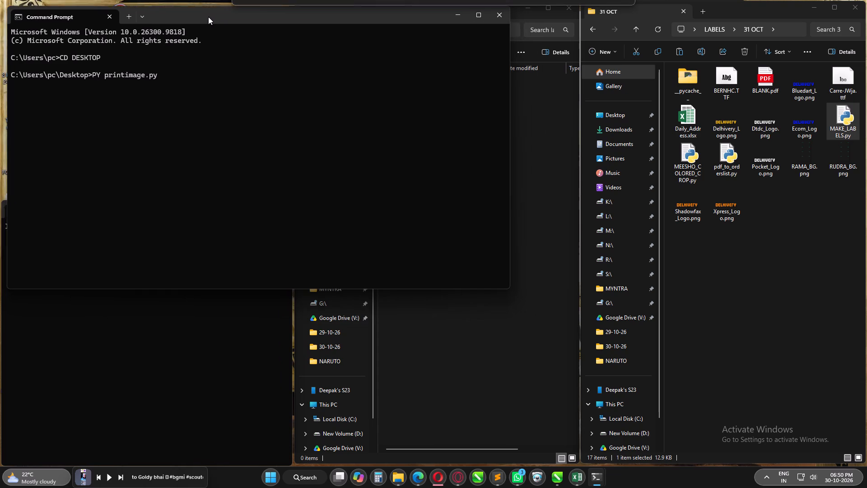
pyautogui.moveTo(208, 17); pyautogui.dragTo(202, 14)
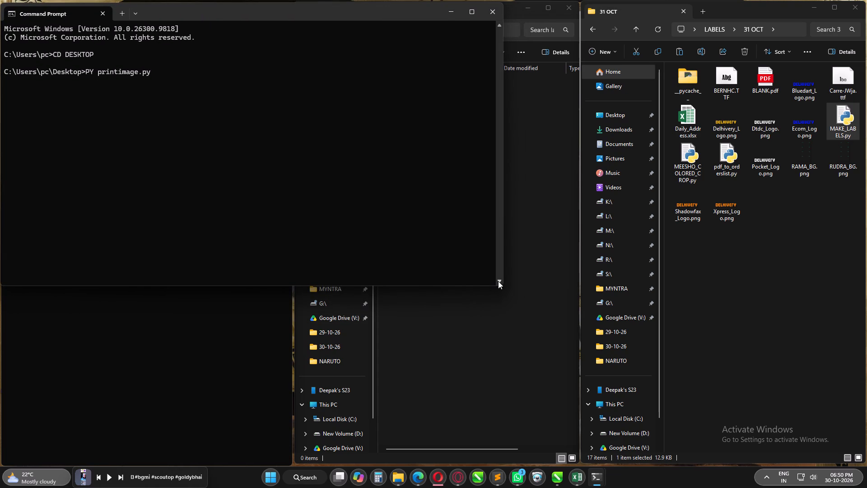
pyautogui.moveTo(501, 286); pyautogui.dragTo(292, 200)
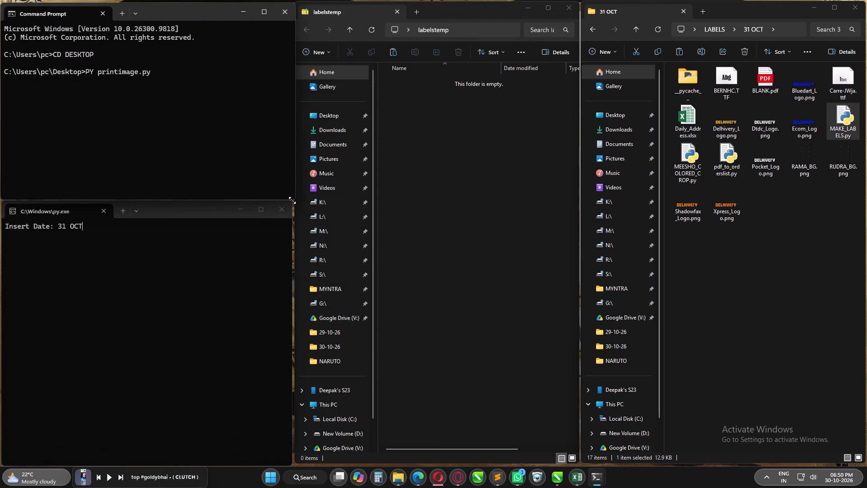
pyautogui.moveTo(292, 200); pyautogui.dragTo(290, 197)
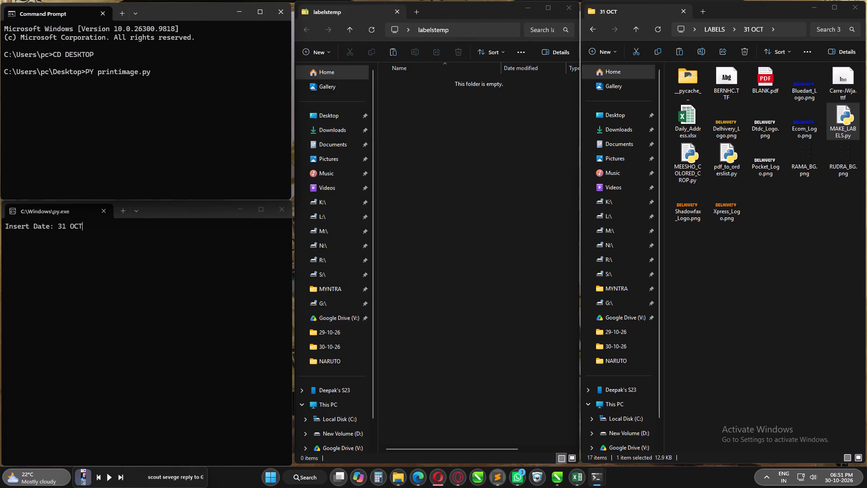
# Switch to the Opera browser showing the Flipkart Seller Hub orders page.
pyautogui.click(447, 473)
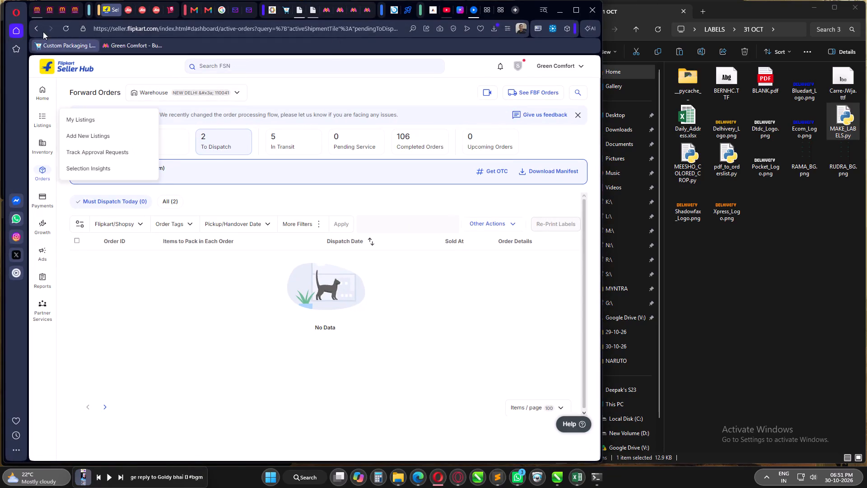
# Check the Green Comfort pending orders on Meesho and the open orders on the Myntra Mdirect page.
pyautogui.click(37, 3)
pyautogui.click(34, 9)
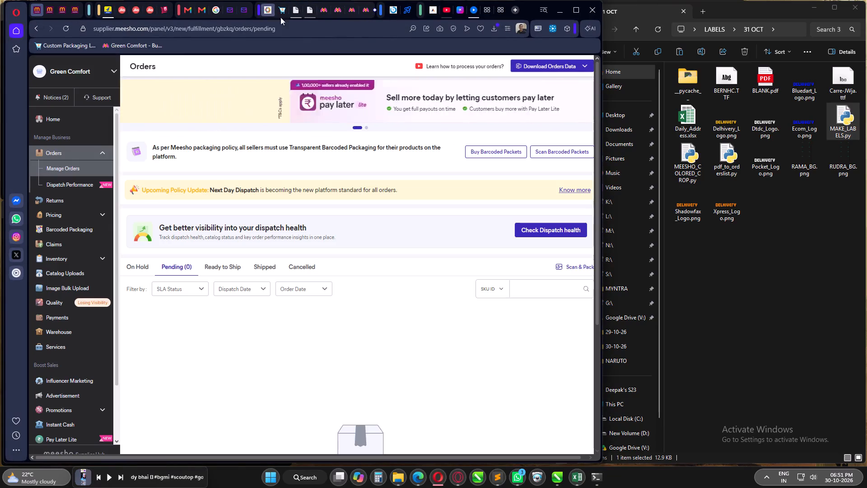
pyautogui.click(296, 9)
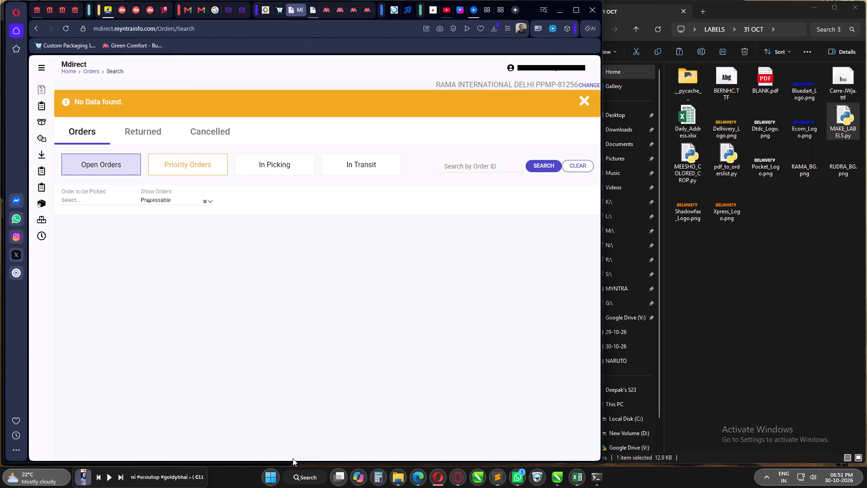
# Set the TSC TE244 printer's stock to MEESHO LABELS (100.0 mm x 75.0 mm) and make it the Windows default printer.
pyautogui.click(298, 482)
pyautogui.click(290, 186)
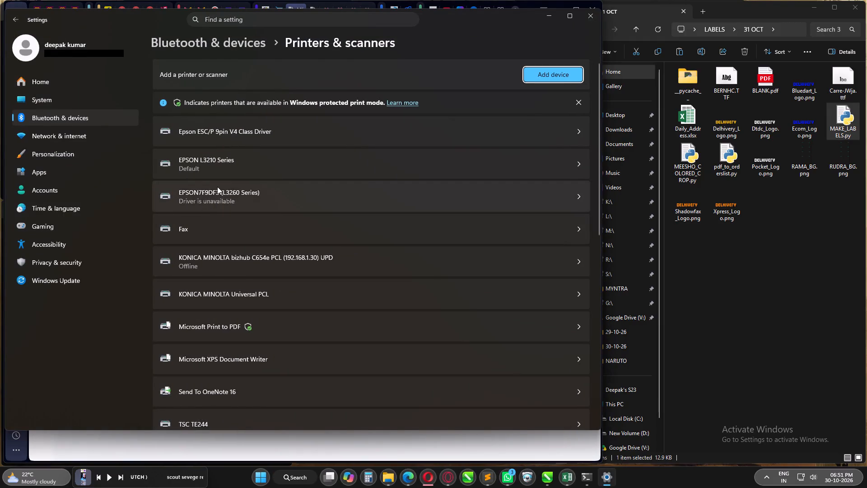
pyautogui.click(191, 424)
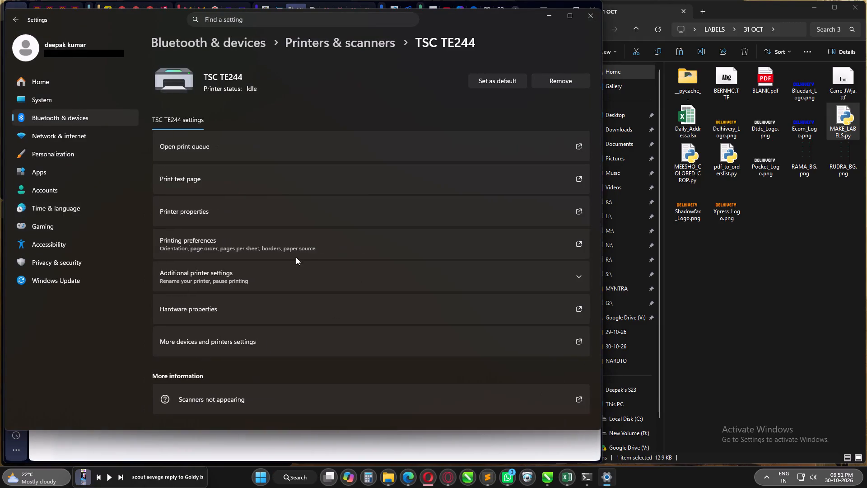
pyautogui.click(184, 237)
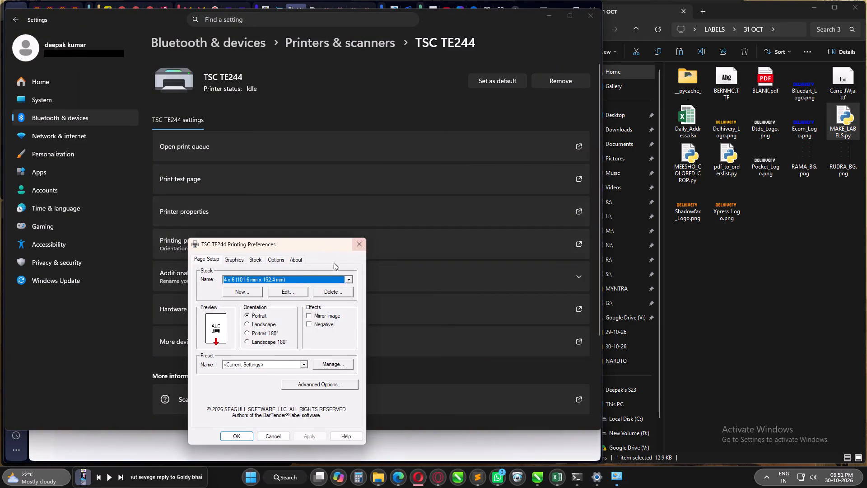
pyautogui.click(347, 281)
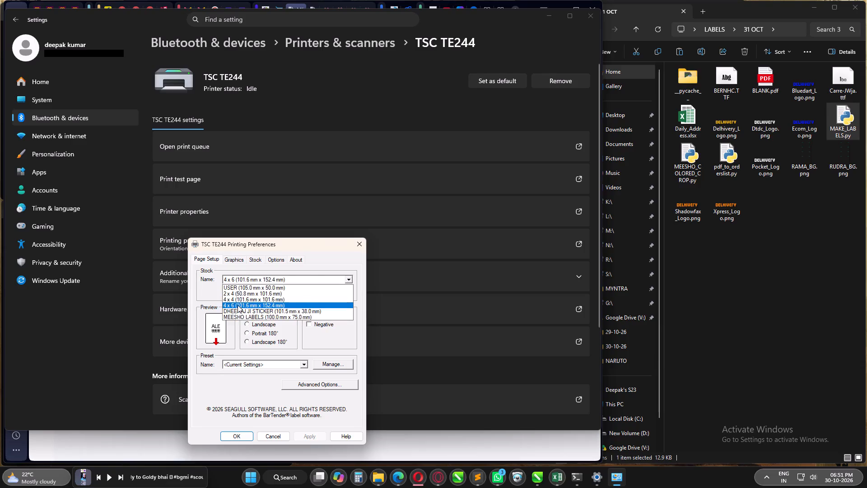
pyautogui.click(238, 316)
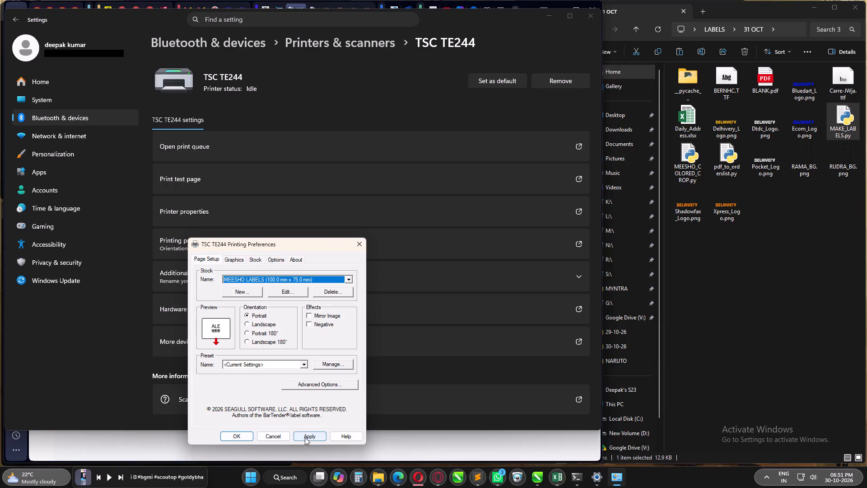
pyautogui.click(305, 437)
pyautogui.click(247, 434)
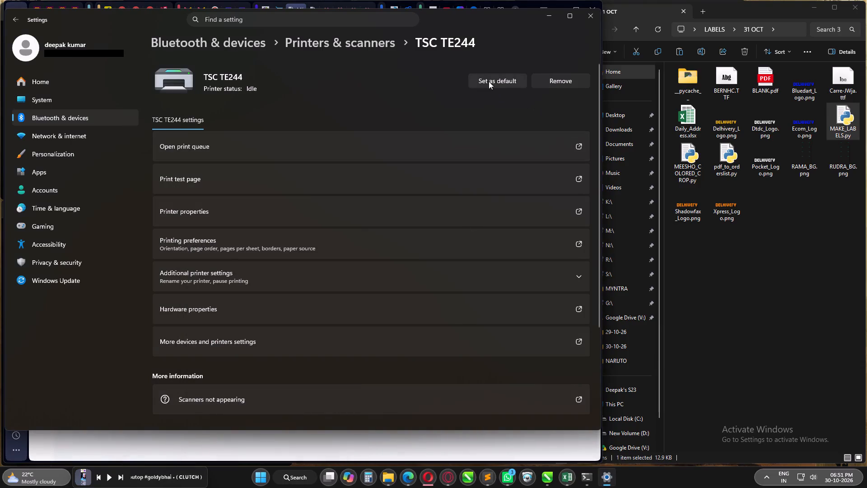
pyautogui.click(489, 81)
pyautogui.click(592, 14)
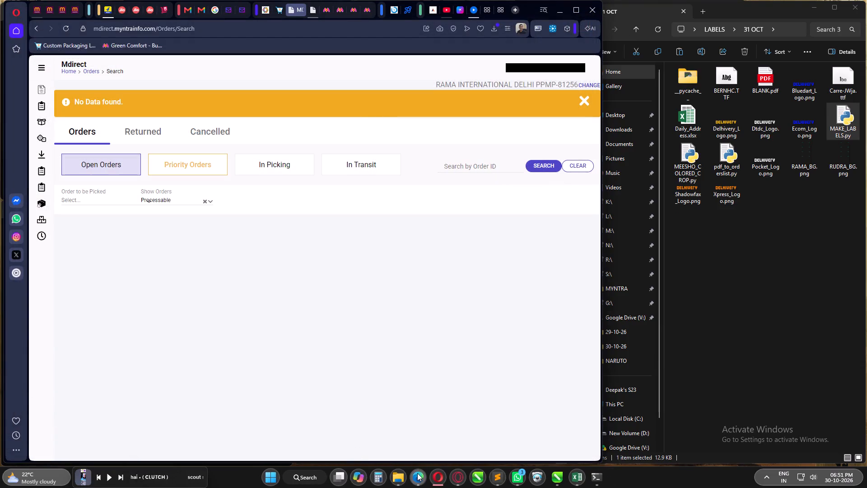
# Refresh and check Meesho pending orders for Green Comfort in Opera, Green Comfort shoes & Sandals in Edge, and Green Comfort Footwear Collection in Opera GX.
pyautogui.click(433, 476)
pyautogui.click(436, 475)
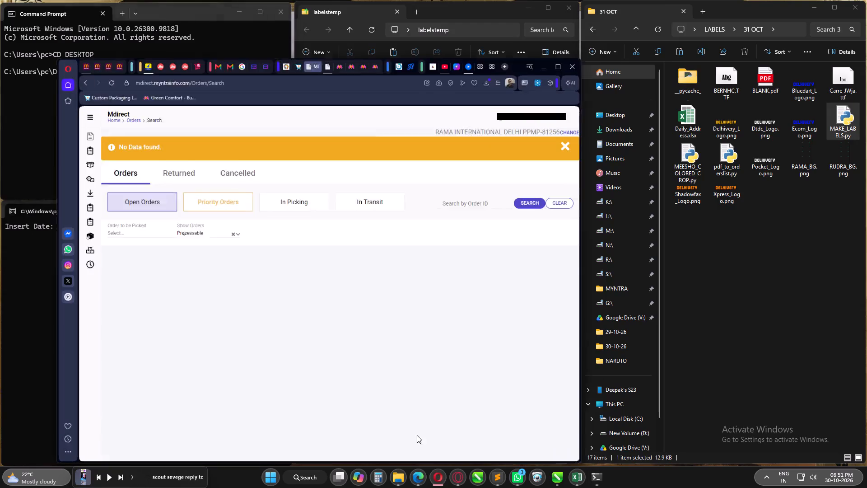
pyautogui.click(37, 13)
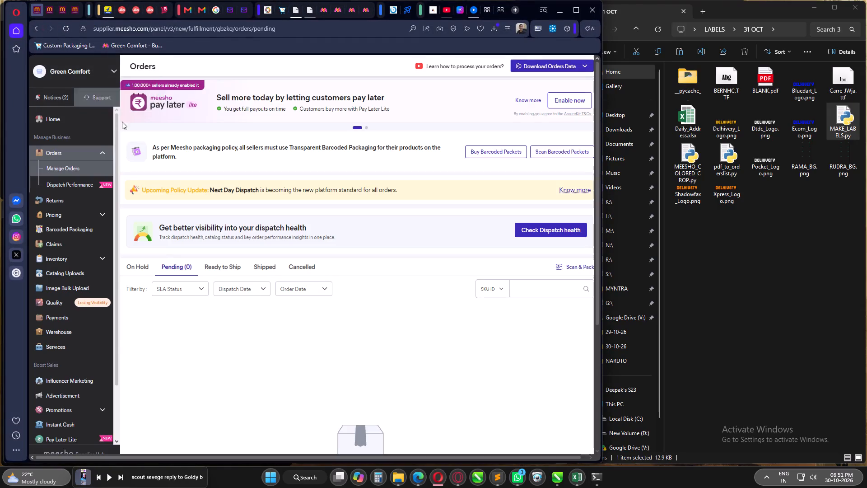
pyautogui.click(138, 267)
pyautogui.click(181, 260)
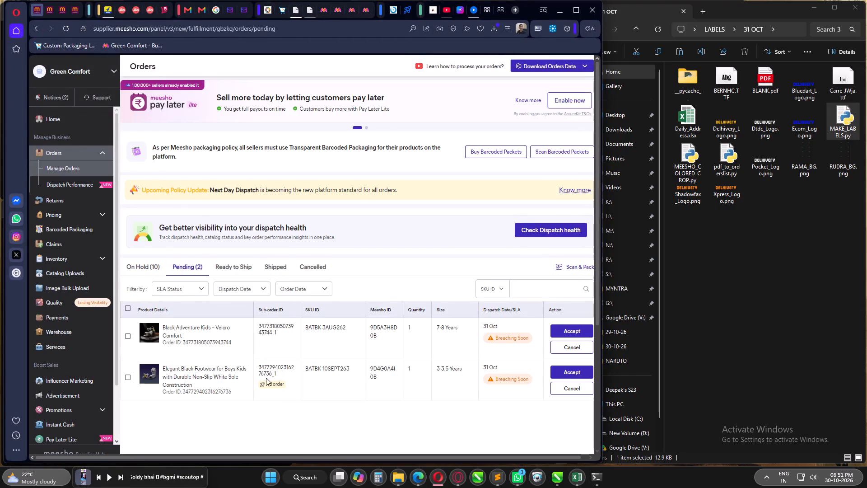
pyautogui.click(420, 480)
pyautogui.click(168, 239)
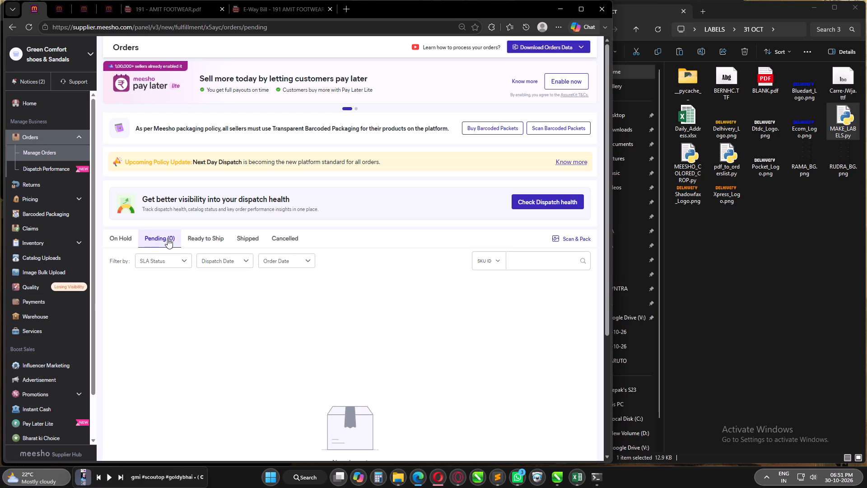
pyautogui.click(202, 235)
pyautogui.click(155, 235)
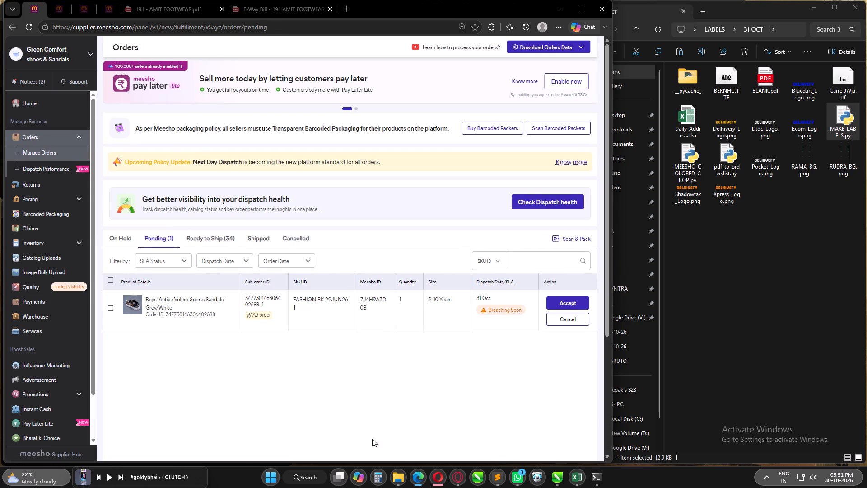
pyautogui.click(456, 477)
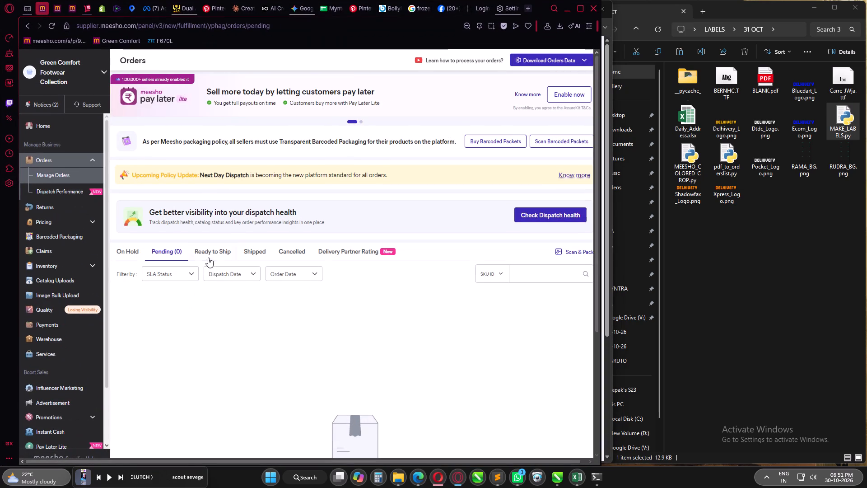
pyautogui.click(208, 258)
pyautogui.click(165, 250)
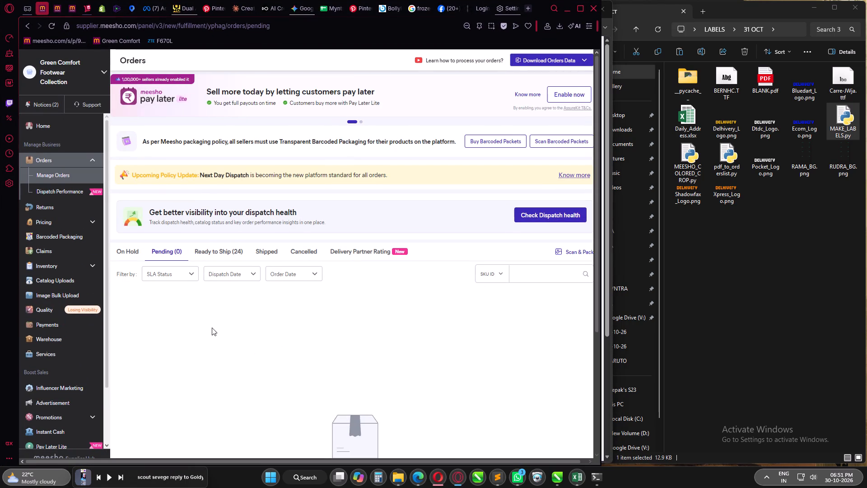
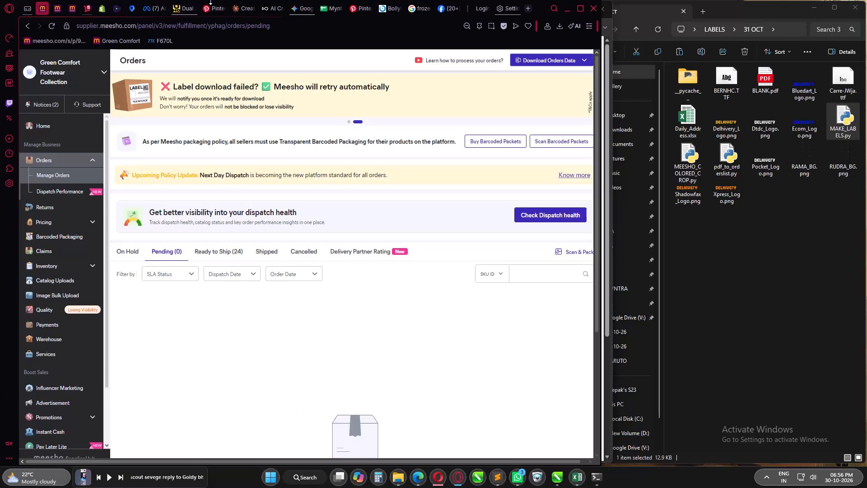
# Return to Opera, refresh the Green Comfort pending orders on Meesho, and accept all of them.
pyautogui.click(562, 11)
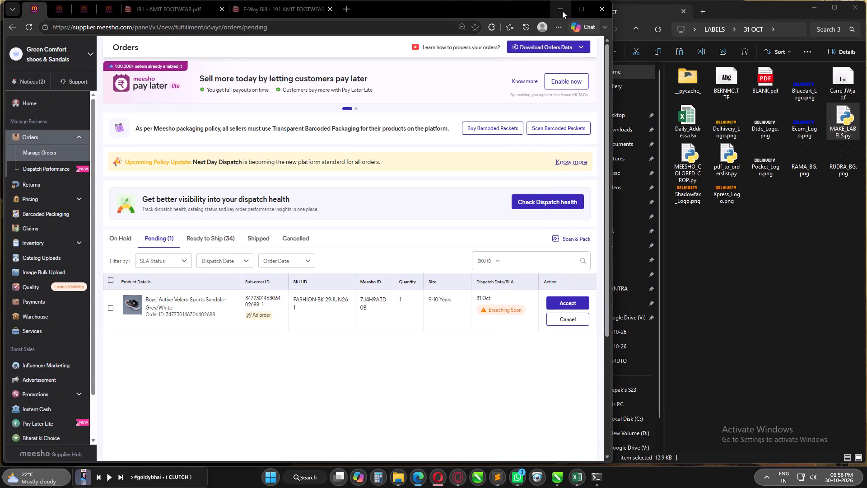
pyautogui.click(562, 11)
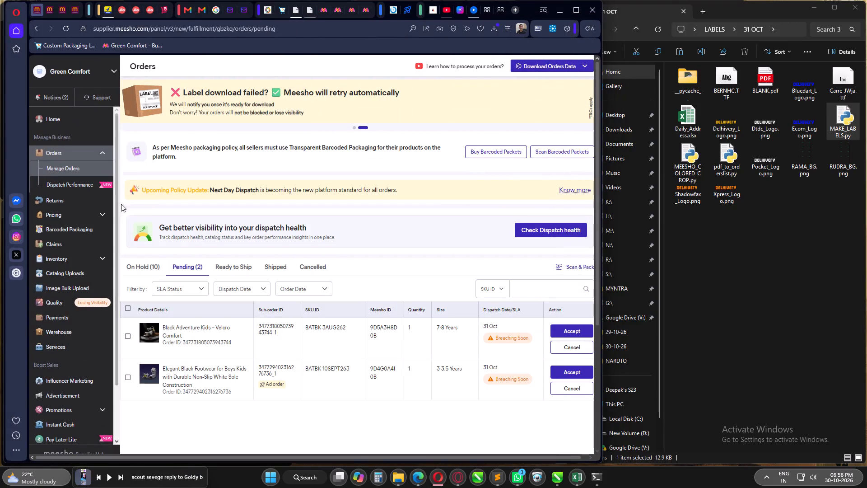
pyautogui.click(68, 26)
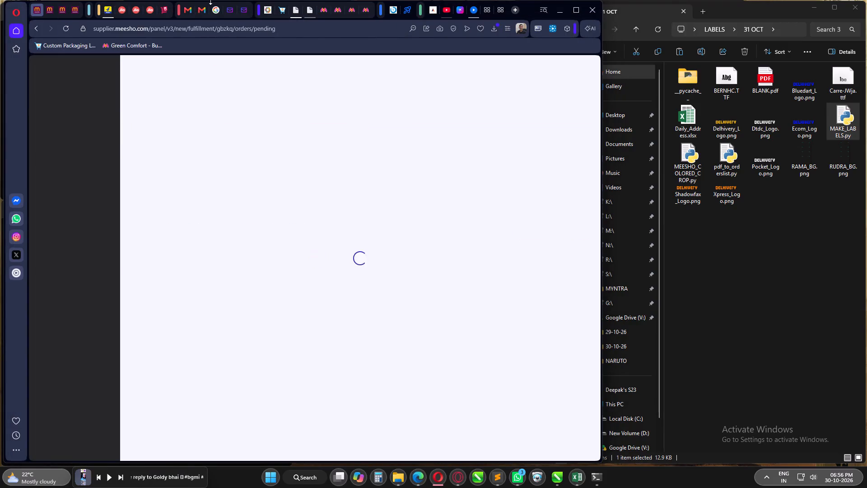
pyautogui.click(127, 309)
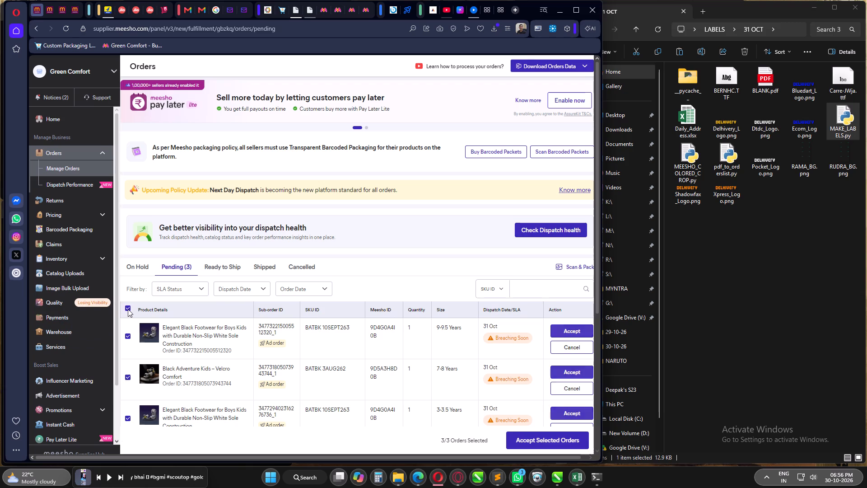
pyautogui.click(545, 439)
pyautogui.click(268, 274)
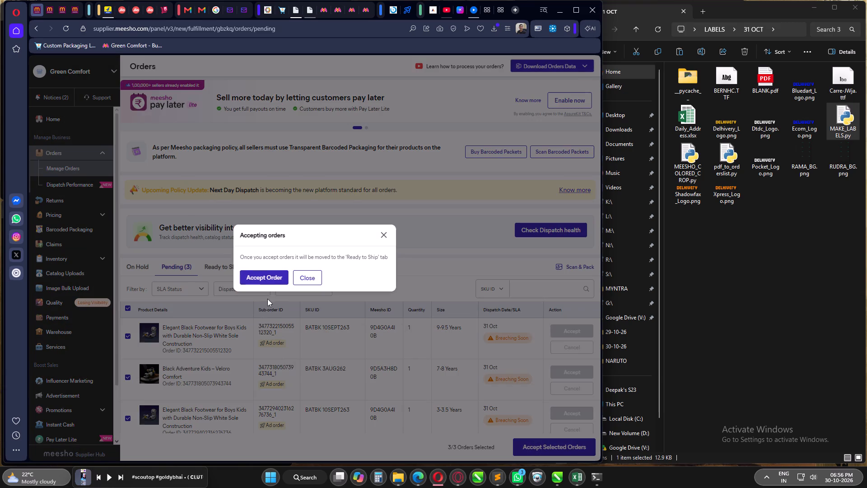
# Switch to Opera GX and accept all pending Meesho orders for Green Comfort Footwear Collection after reloading the pending list.
pyautogui.click(450, 474)
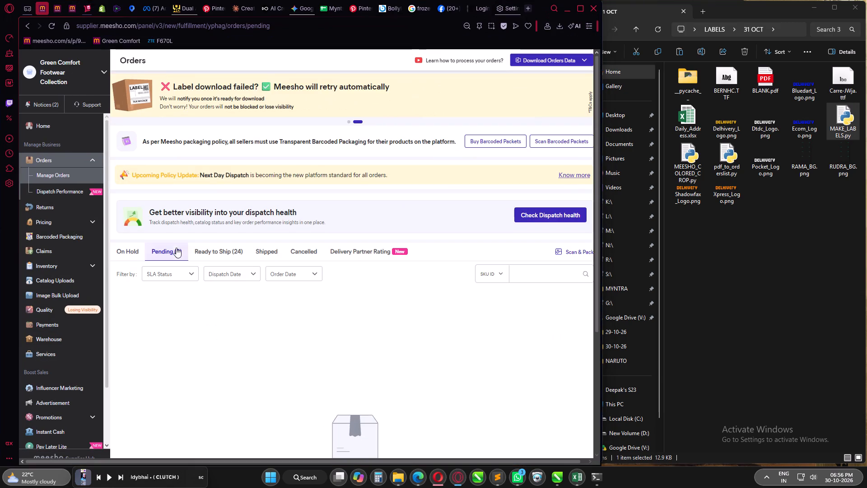
pyautogui.click(244, 254)
pyautogui.click(178, 248)
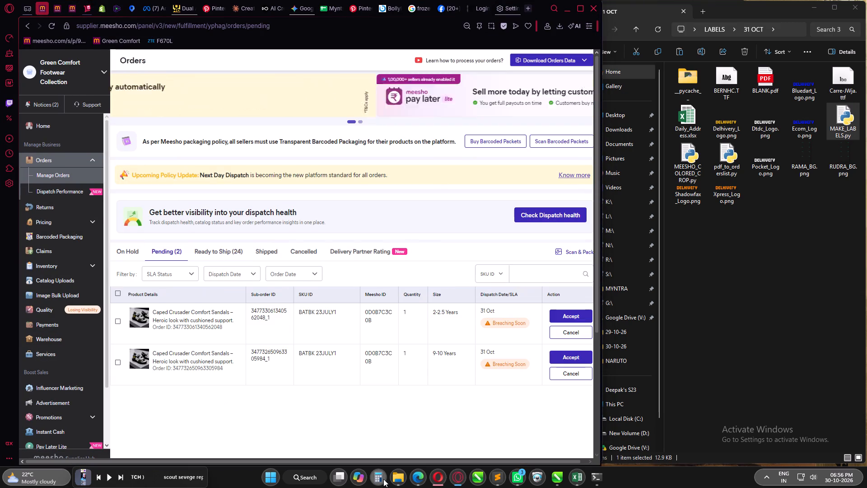
pyautogui.click(420, 477)
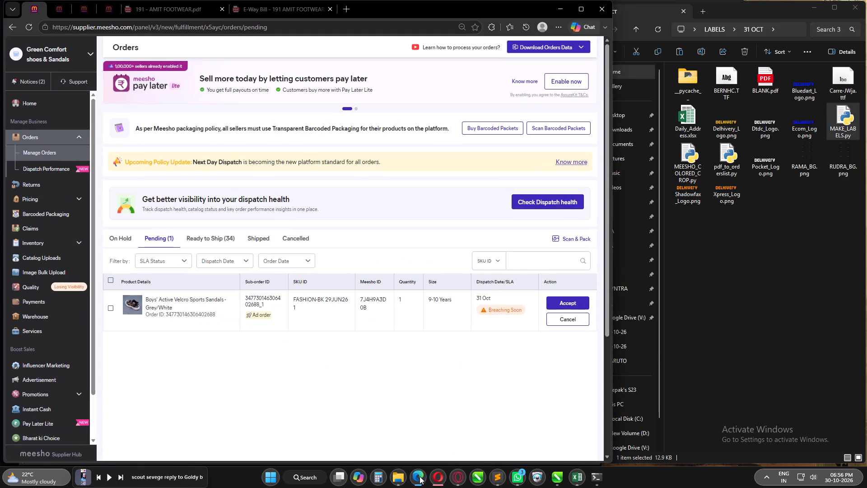
pyautogui.click(453, 474)
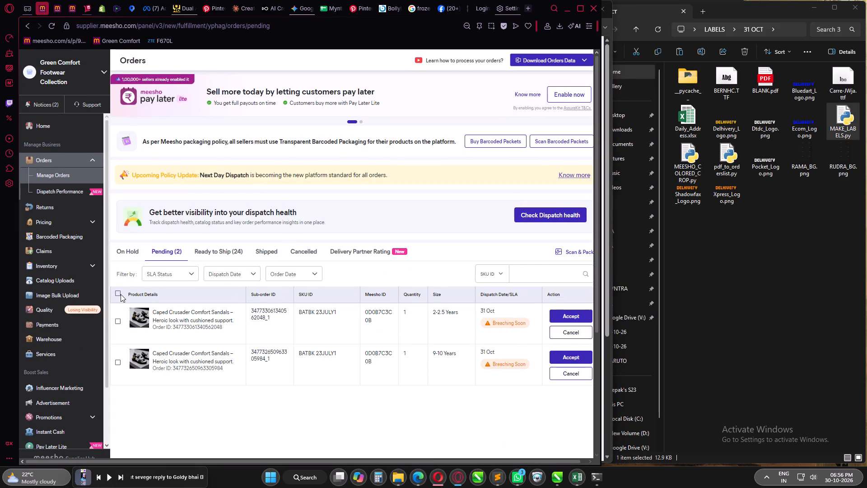
pyautogui.click(121, 294)
pyautogui.click(522, 445)
pyautogui.click(264, 272)
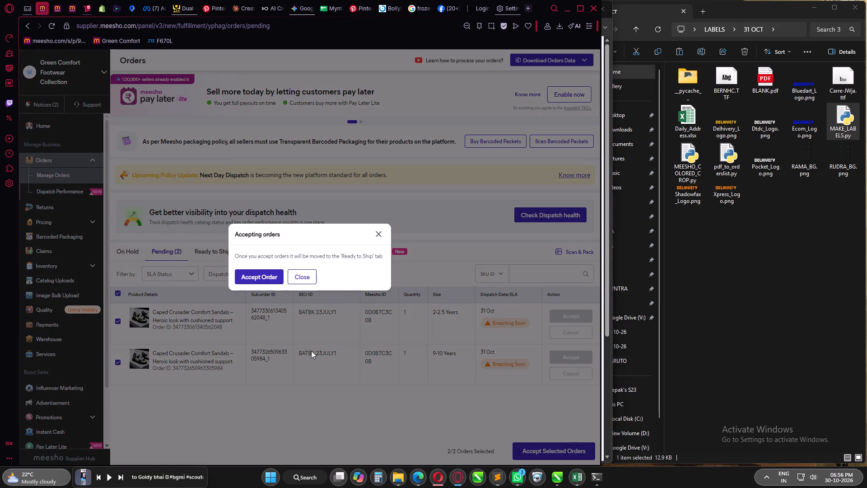
# Switch to Edge, refresh the Green Comfort shoes & Sandals pending orders, and accept all of them.
pyautogui.click(420, 477)
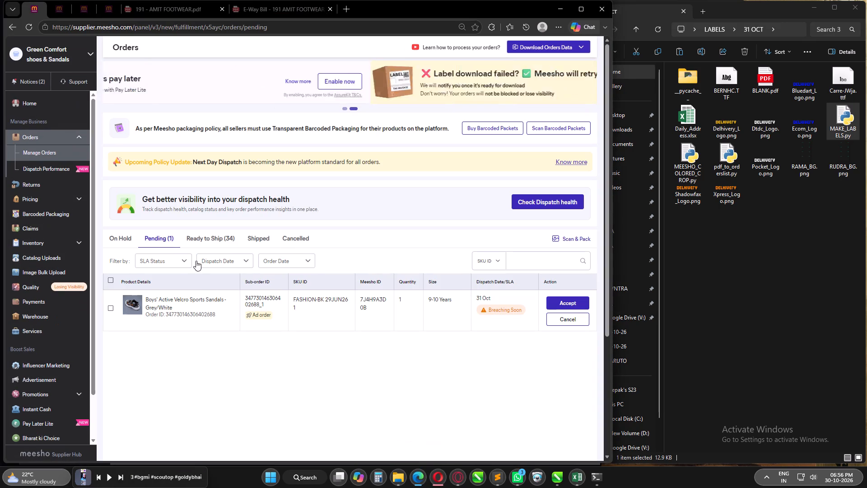
pyautogui.press('F5')
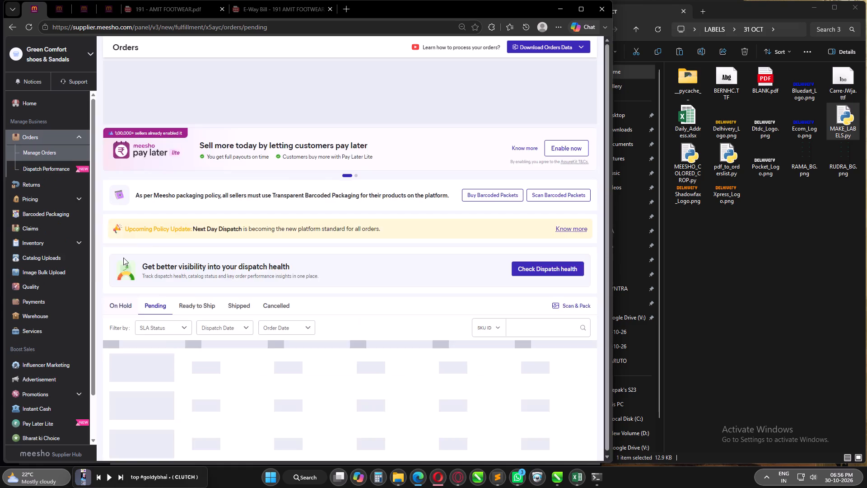
pyautogui.click(111, 278)
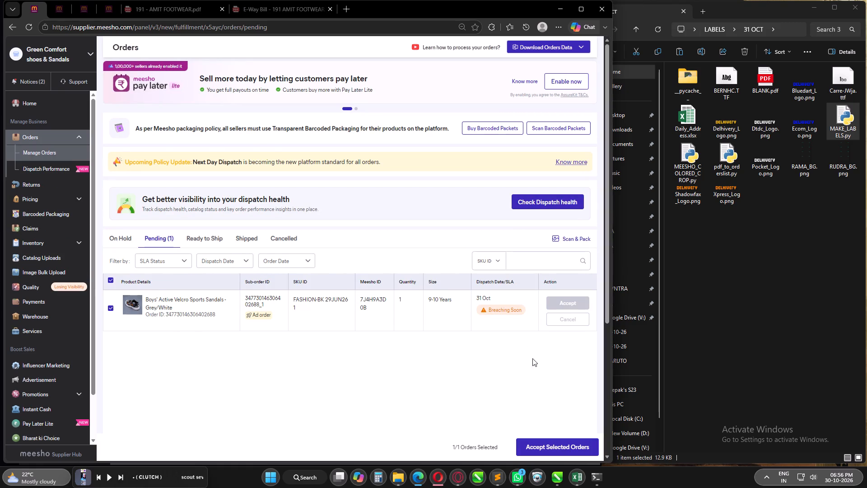
pyautogui.click(556, 450)
pyautogui.click(247, 272)
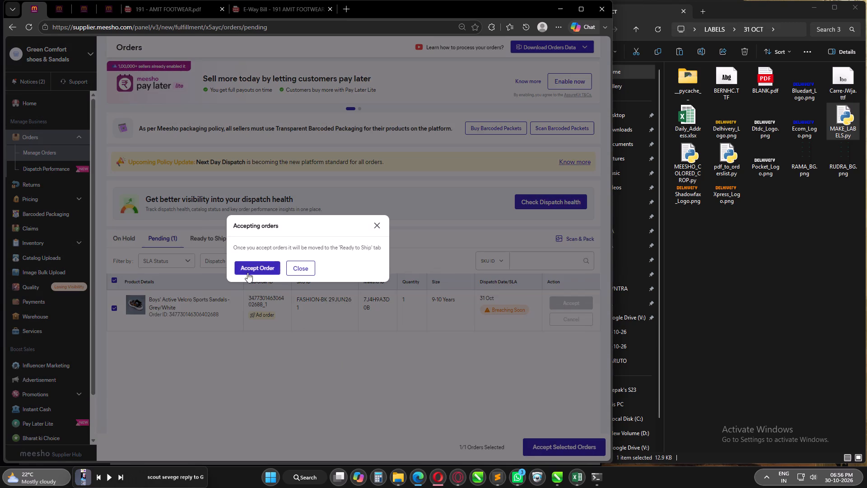
# Check the order acceptance progress of the three Meesho accounts across Opera, Opera GX and Edge.
pyautogui.click(434, 477)
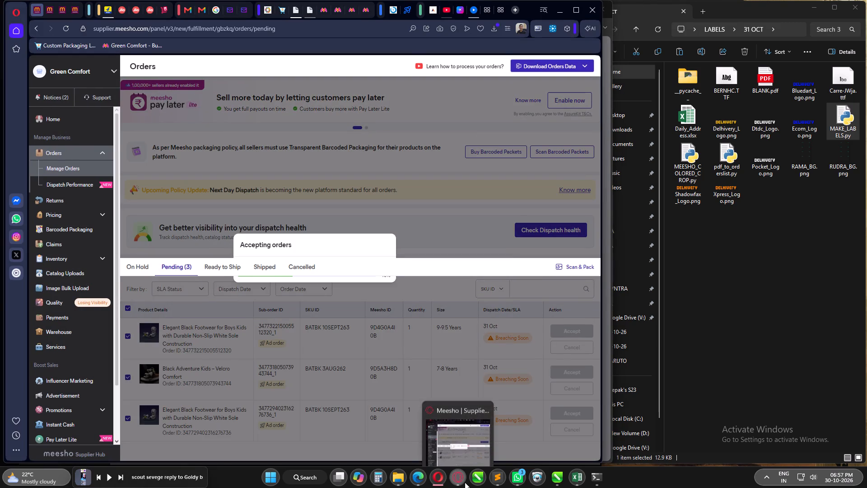
pyautogui.click(458, 479)
pyautogui.click(442, 476)
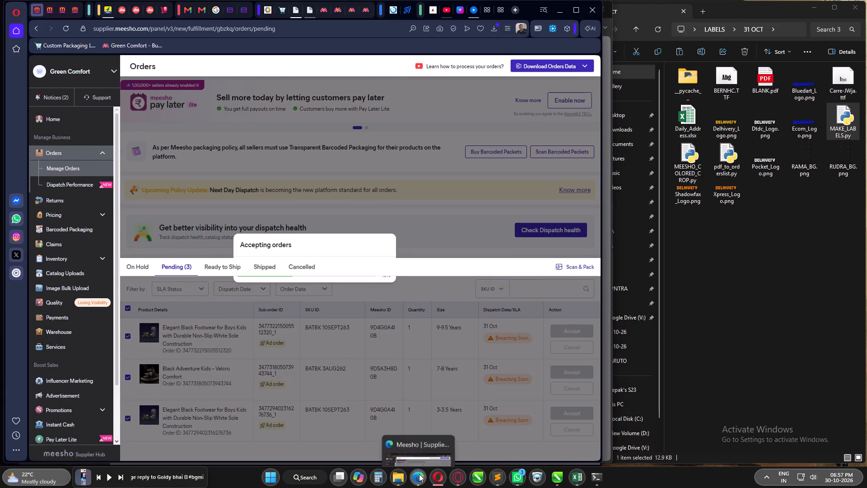
pyautogui.click(419, 474)
pyautogui.click(442, 479)
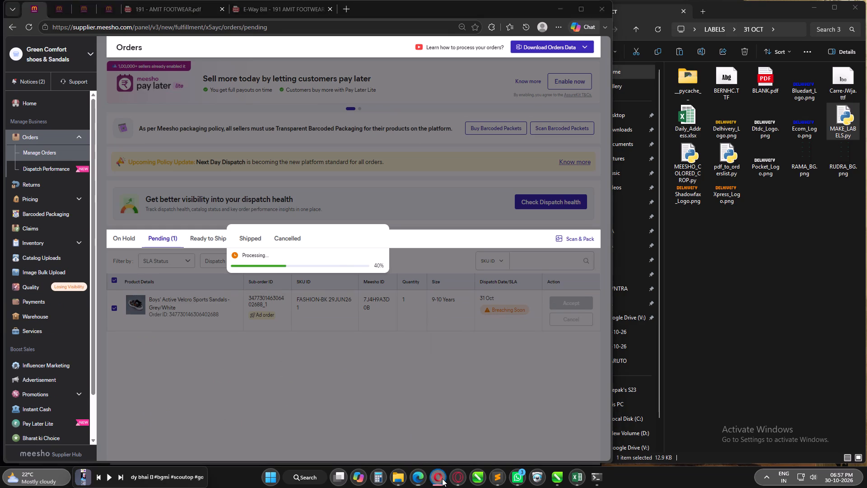
pyautogui.click(452, 470)
pyautogui.click(427, 476)
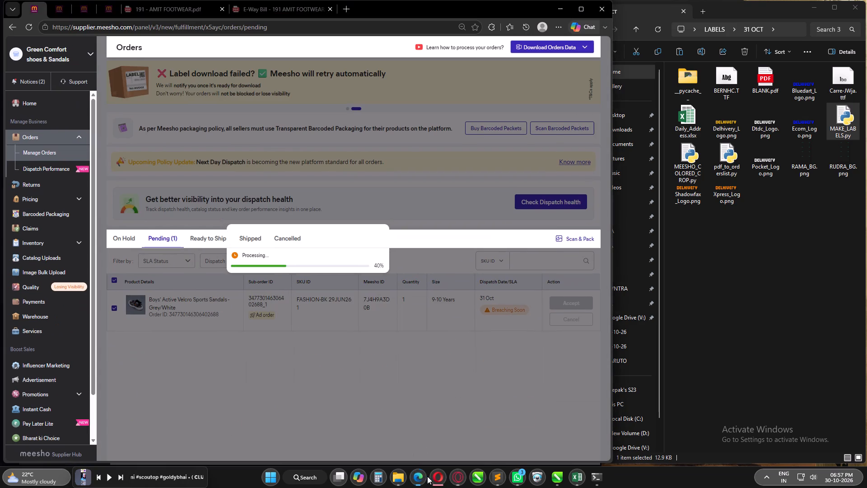
# In Opera, finish the Green Comfort order acceptance by dismissing its completion notice, and recheck the pending orders.
pyautogui.click(436, 477)
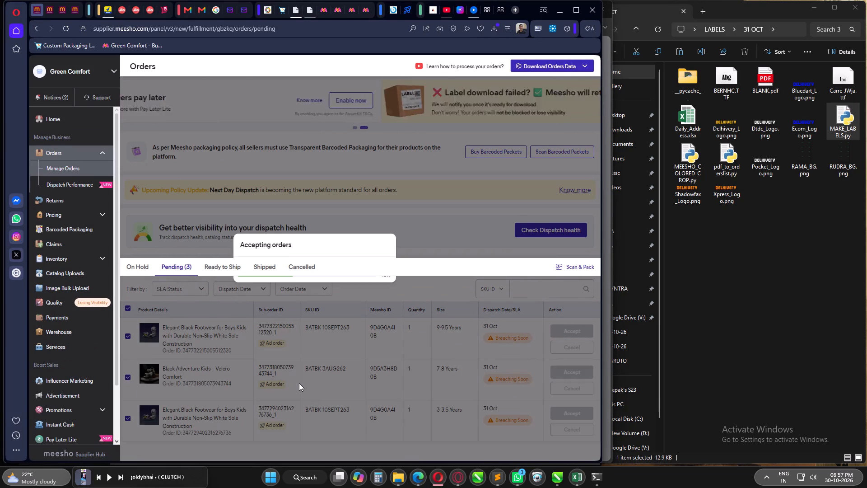
pyautogui.press('F5')
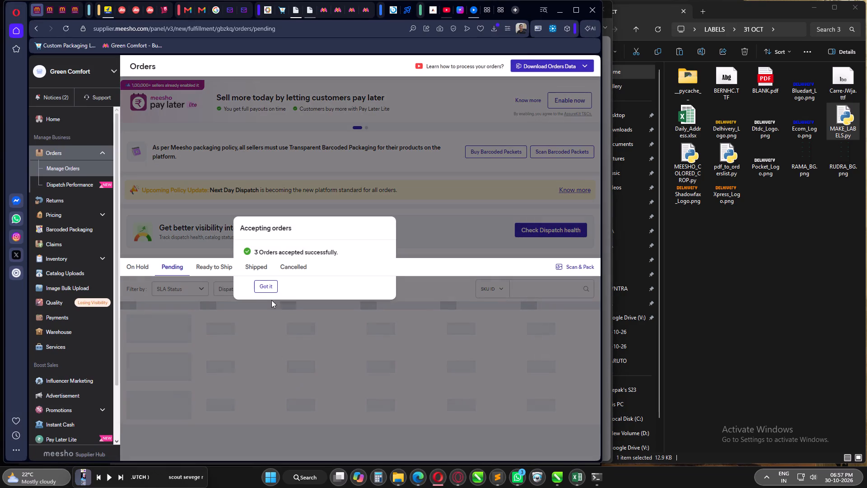
pyautogui.click(256, 271)
pyautogui.click(177, 264)
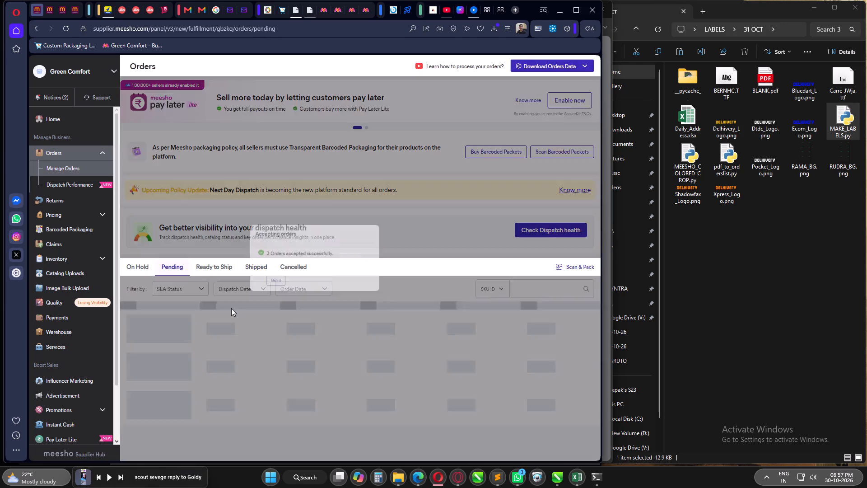
pyautogui.click(265, 282)
pyautogui.click(218, 262)
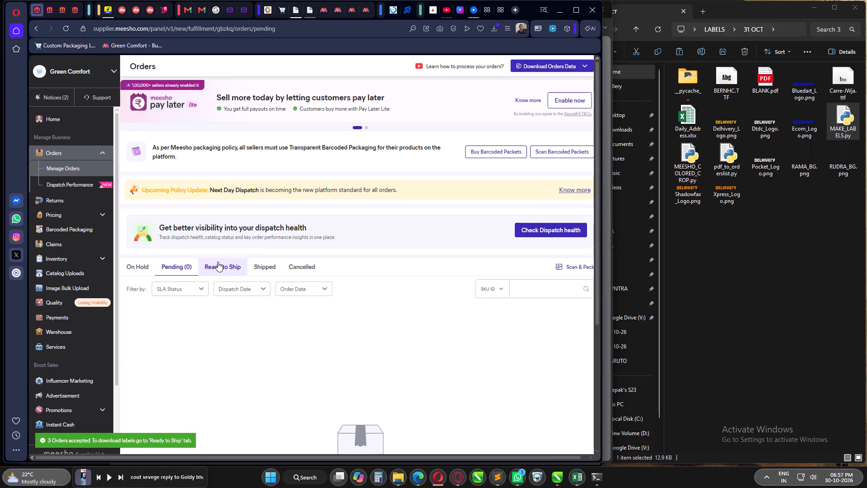
pyautogui.click(176, 267)
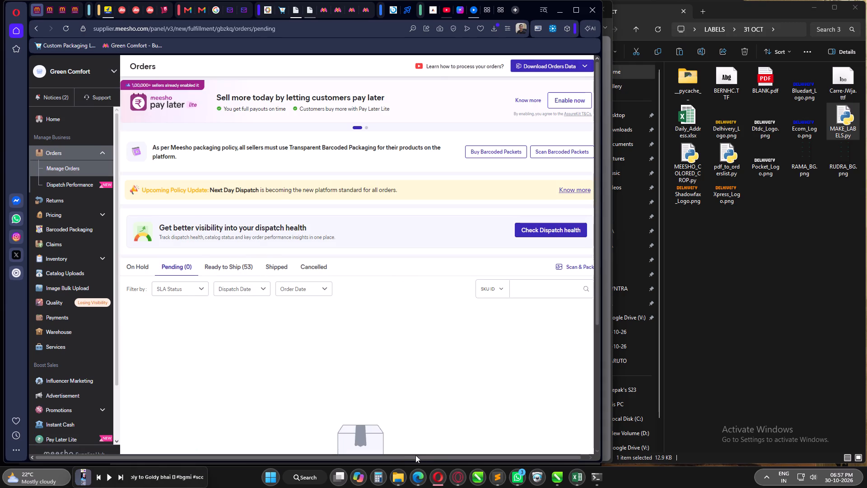
# In Opera GX, finish the Green Comfort Footwear Collection order acceptance by reloading the page and dismissing the completion notice.
pyautogui.click(465, 480)
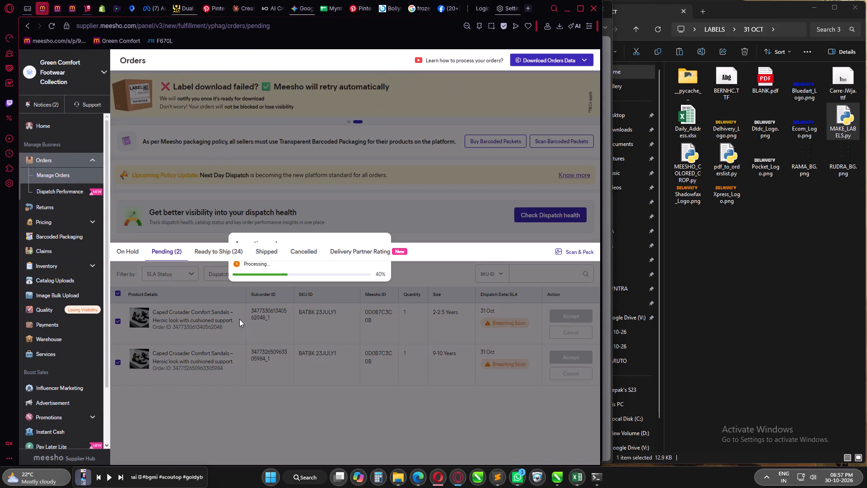
pyautogui.click(46, 25)
pyautogui.click(256, 284)
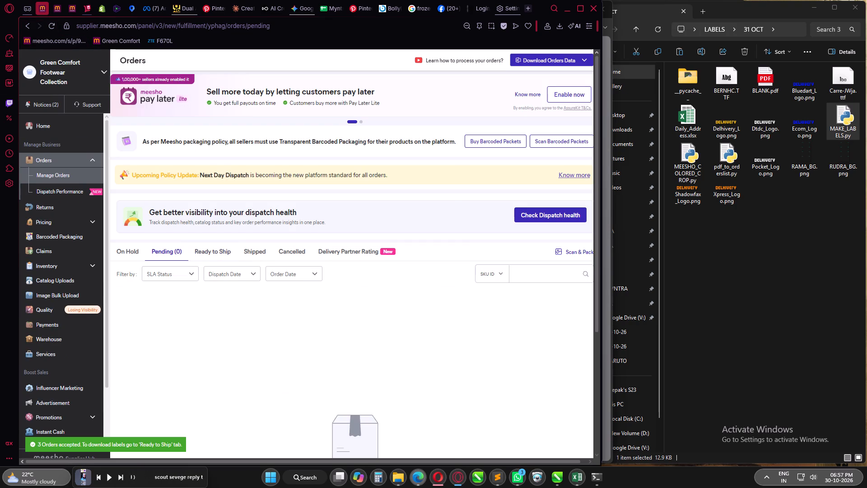
# In Edge, finish the Green Comfort shoes & Sandals order acceptance by reloading the page and dismissing the completion notice.
pyautogui.click(423, 479)
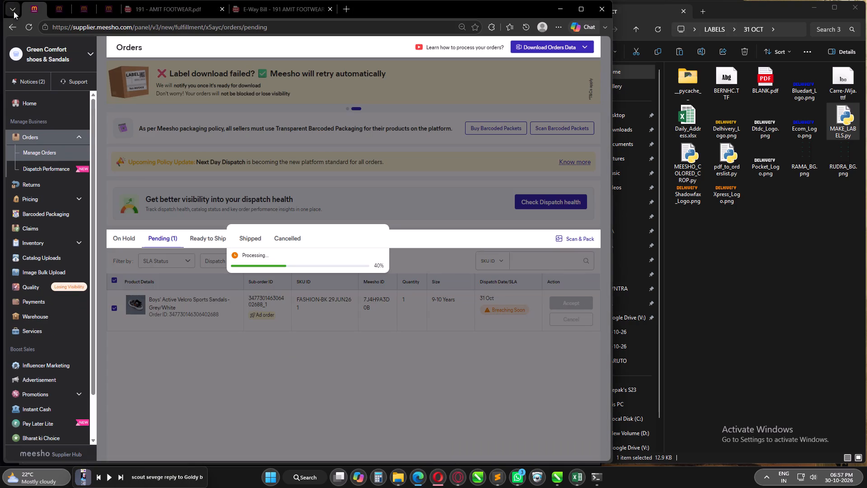
pyautogui.click(24, 24)
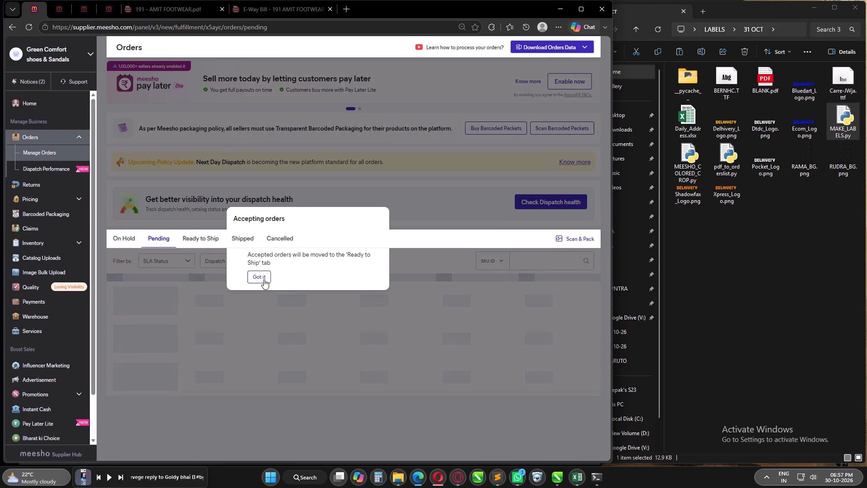
pyautogui.click(262, 278)
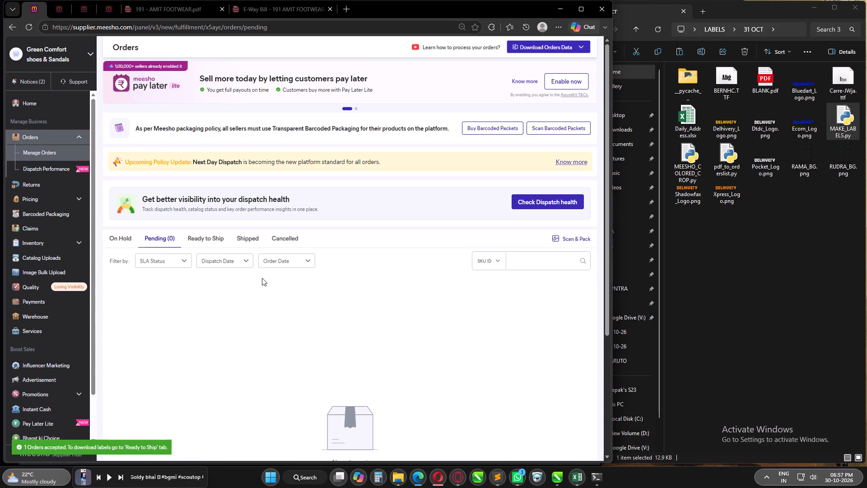
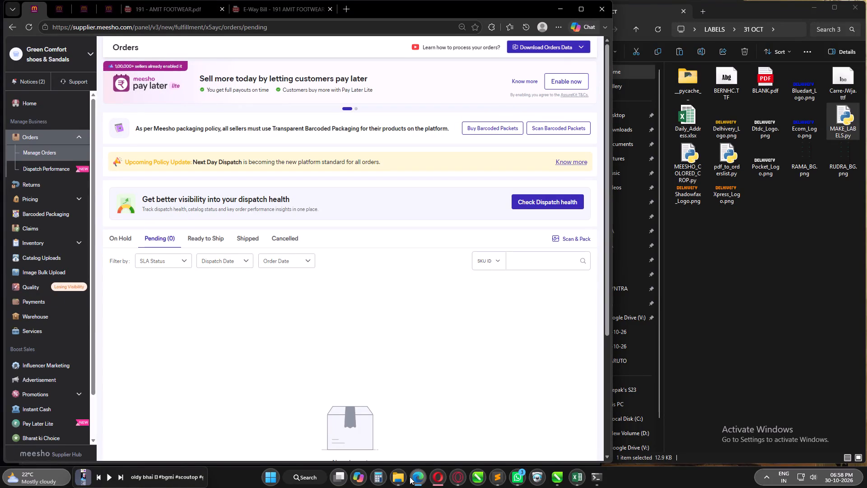
# In Calculator, divide 64 by 30 and add 10 to the result.
pyautogui.click(376, 477)
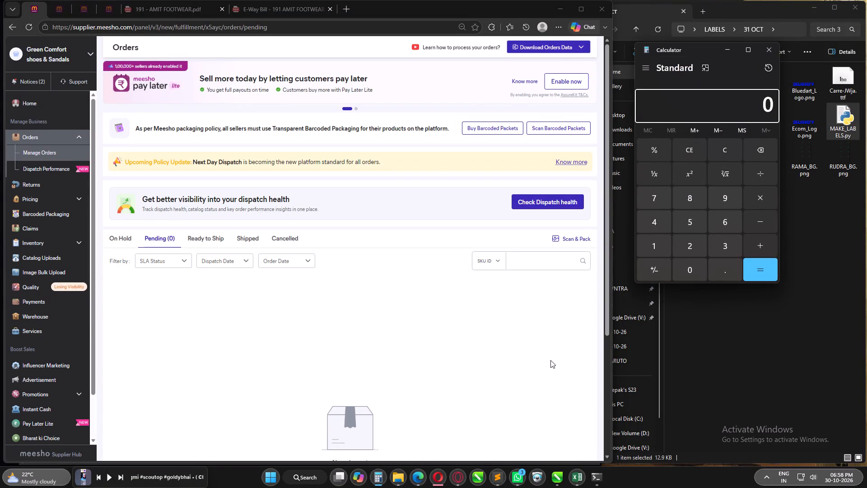
pyautogui.write('64/30')
pyautogui.press('Return')
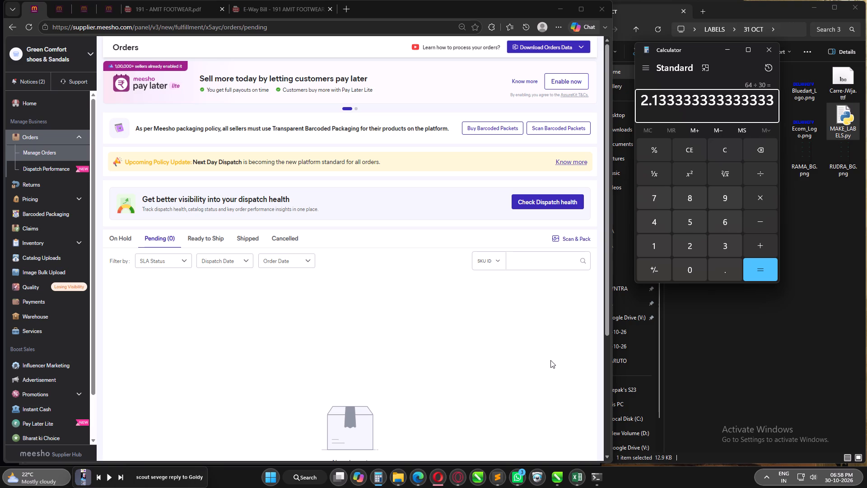
pyautogui.write('+10')
pyautogui.press('Return')
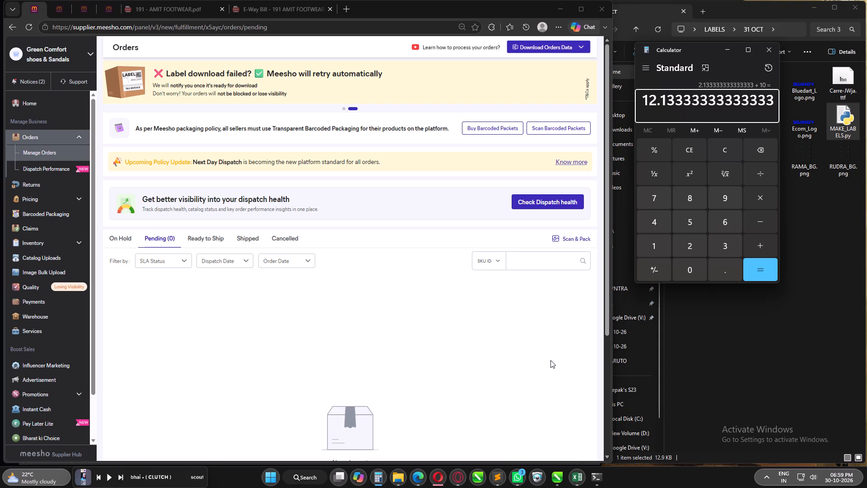
# Calculate 10 + 10 and 22 + 10, re-enter 22, and close Calculator.
pyautogui.write('10')
pyautogui.press('Return')
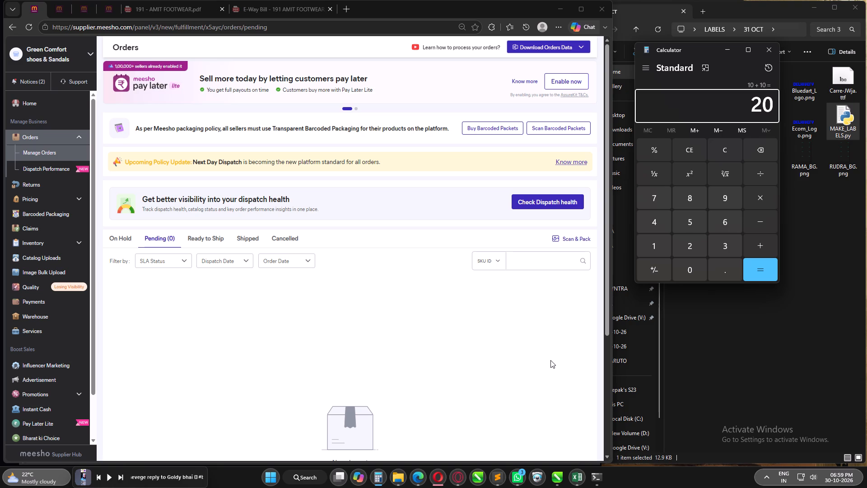
pyautogui.press('Delete')
pyautogui.press('Delete')
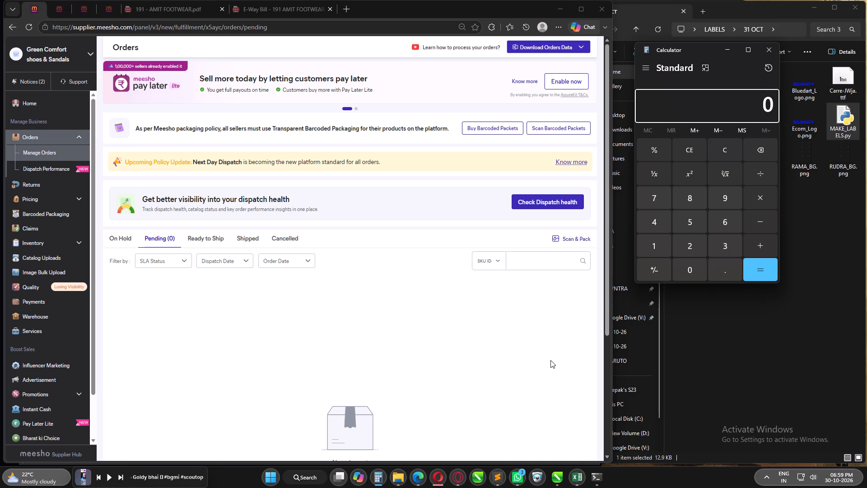
pyautogui.write('22')
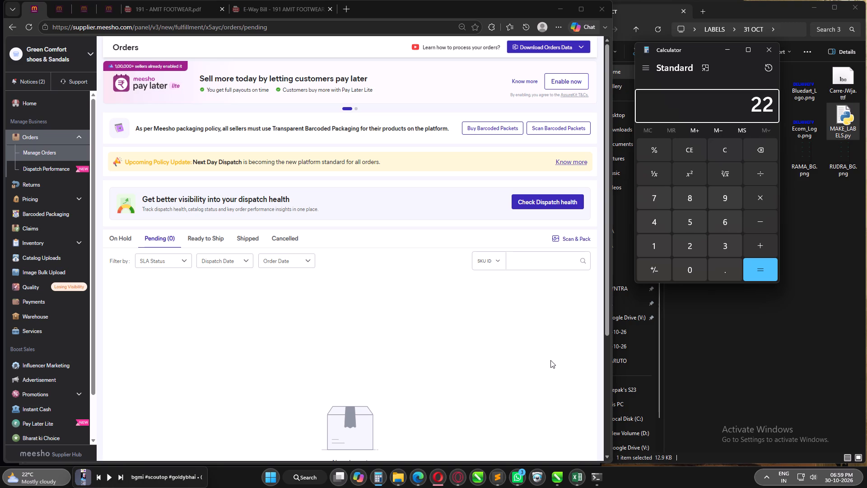
pyautogui.press('Return')
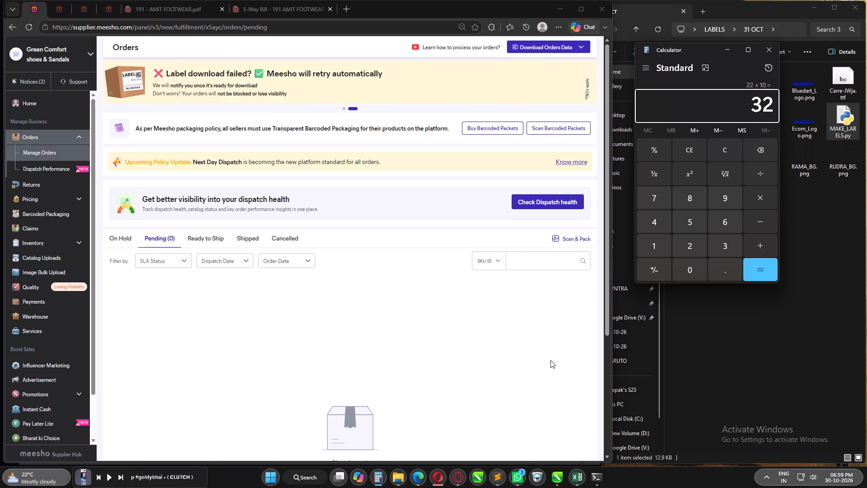
pyautogui.press('Delete')
pyautogui.write('22')
pyautogui.press('Return')
pyautogui.press('Delete')
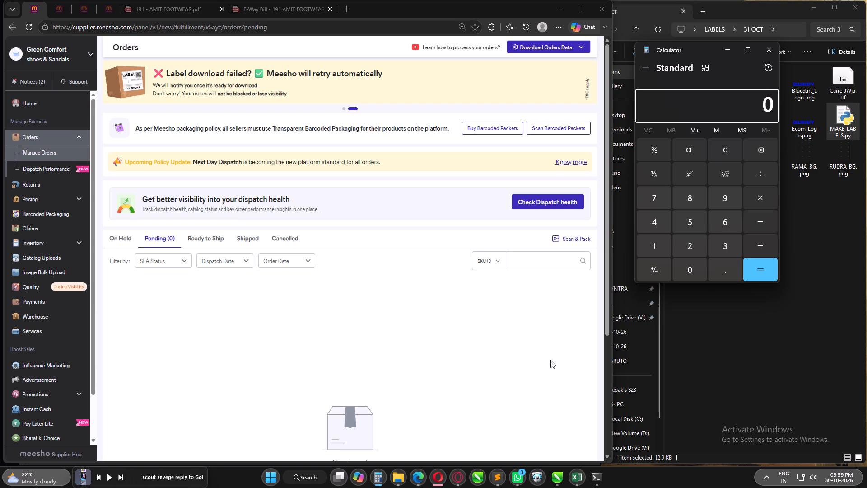
pyautogui.write('22')
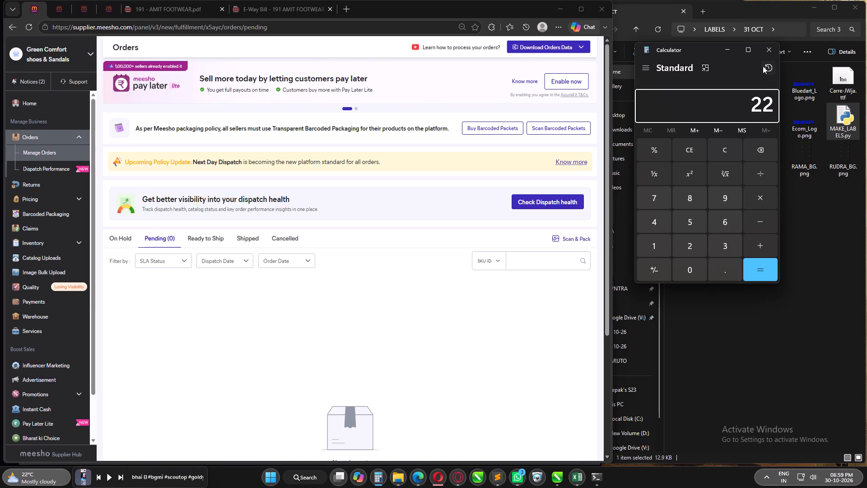
pyautogui.click(769, 51)
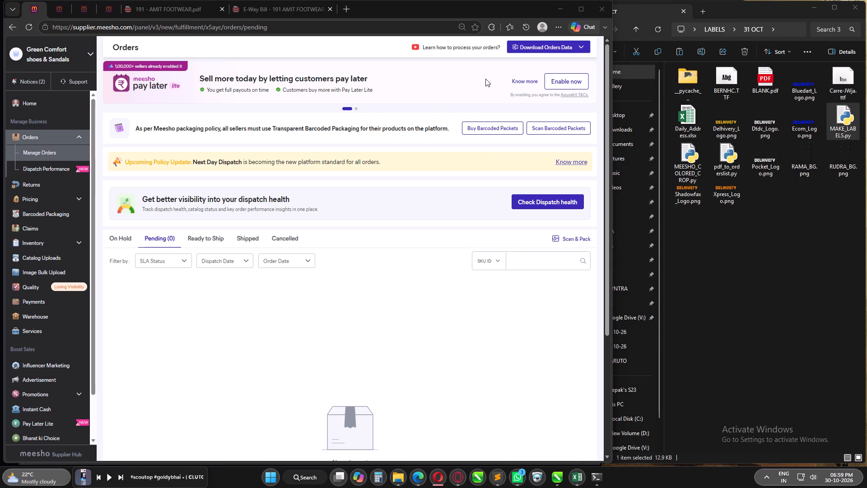
# In Edge, recheck the Green Comfort shoes & Sandals pending orders by switching between the Ready to Ship and Pending lists.
pyautogui.click(206, 237)
pyautogui.click(156, 237)
pyautogui.click(220, 240)
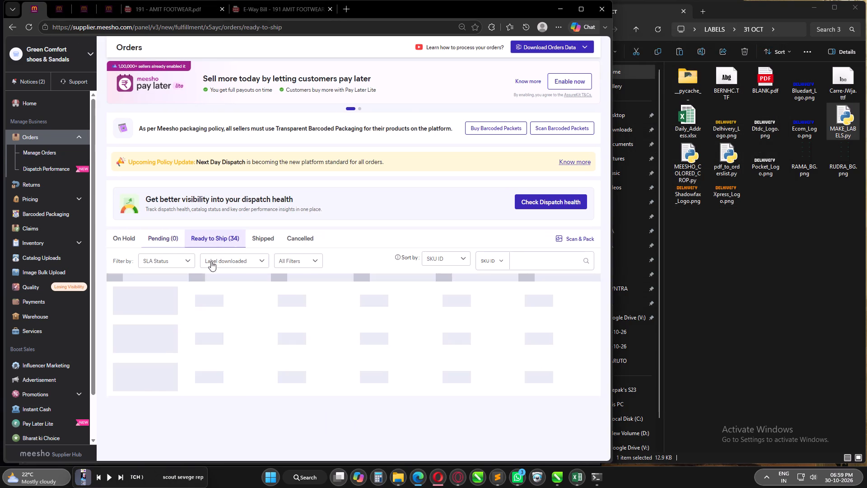
pyautogui.click(172, 234)
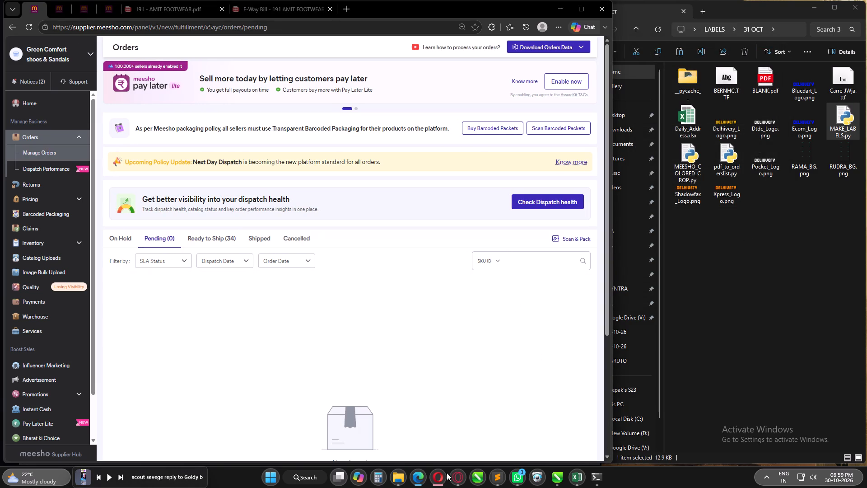
# In Opera GX, recheck the Green Comfort Footwear Collection pending orders by switching between the Ready to Ship and Pending lists.
pyautogui.click(455, 476)
pyautogui.click(165, 254)
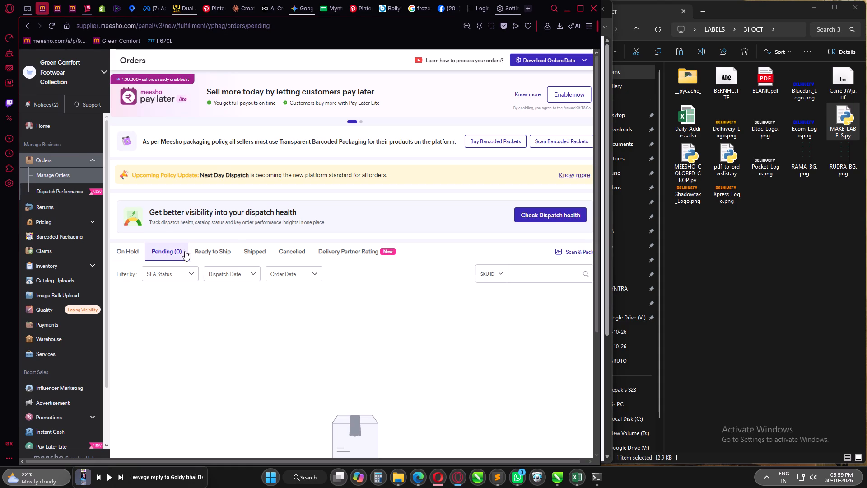
pyautogui.click(205, 253)
pyautogui.click(183, 254)
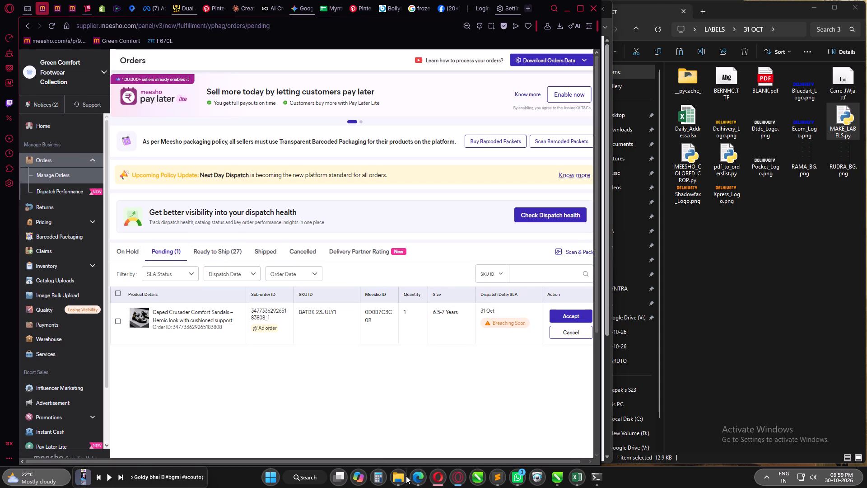
# Switch back to the Green Comfort shoes & Sandals orders page in Edge.
pyautogui.click(412, 477)
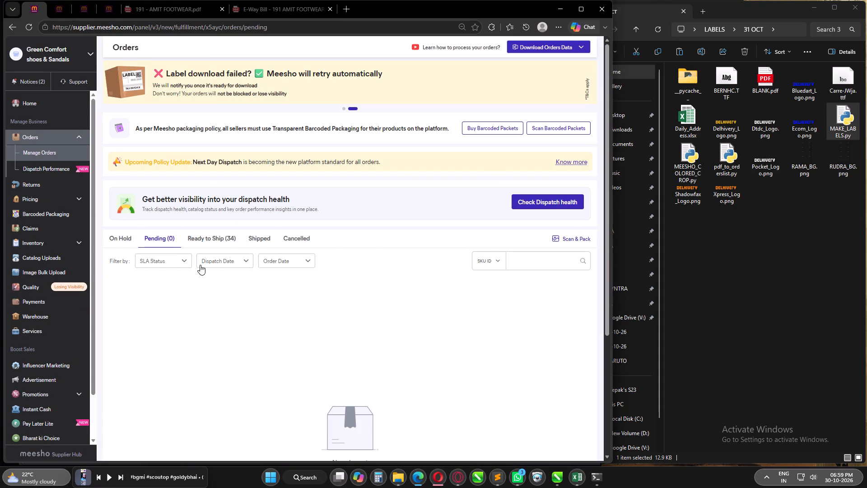